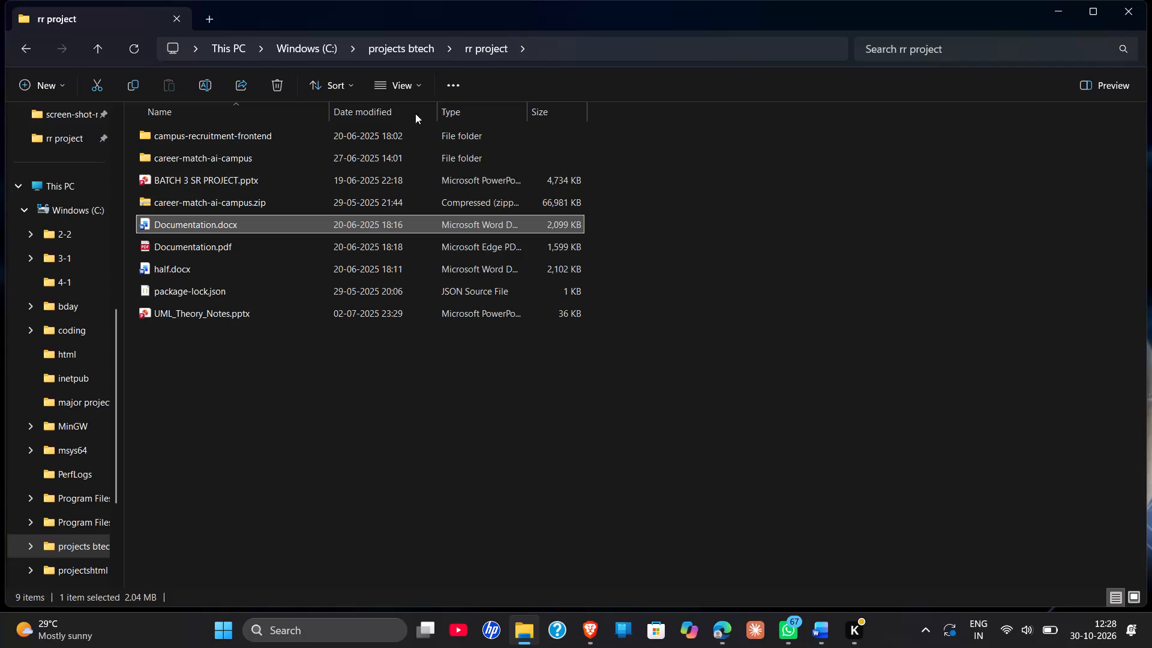
Open BATCH-3.pptx from the major project folder on drive C: and go to the Contents slide.
{"action": "left_click", "coordinate": [280, 42]}
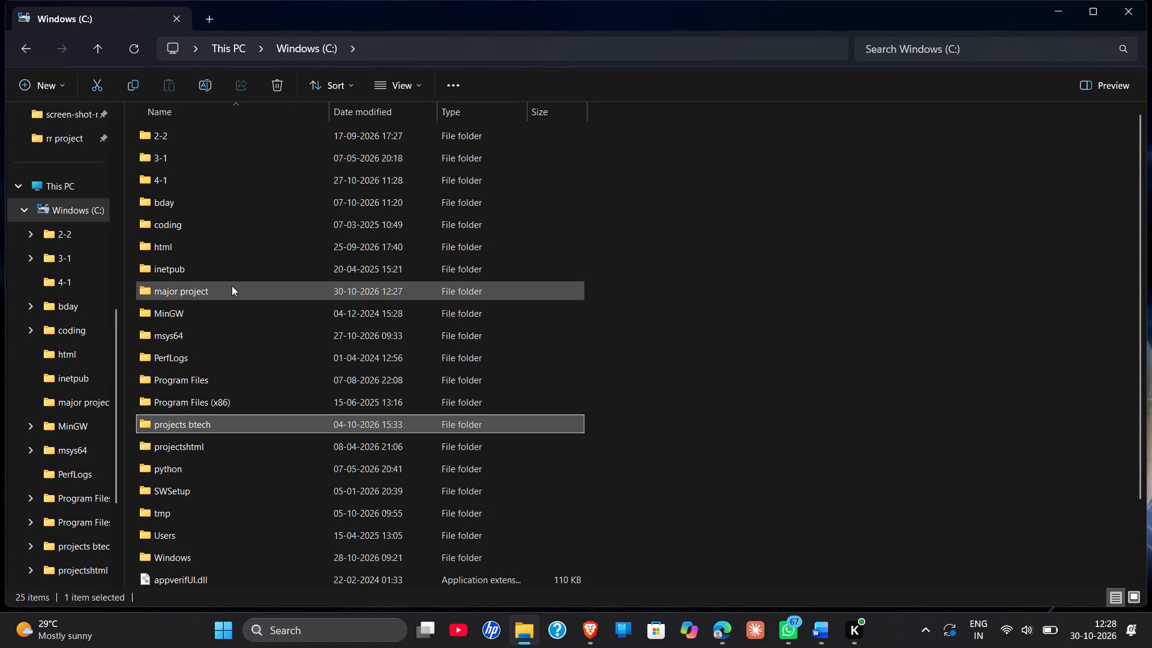
{"action": "double_click", "coordinate": [232, 286]}
{"action": "double_click", "coordinate": [248, 248]}
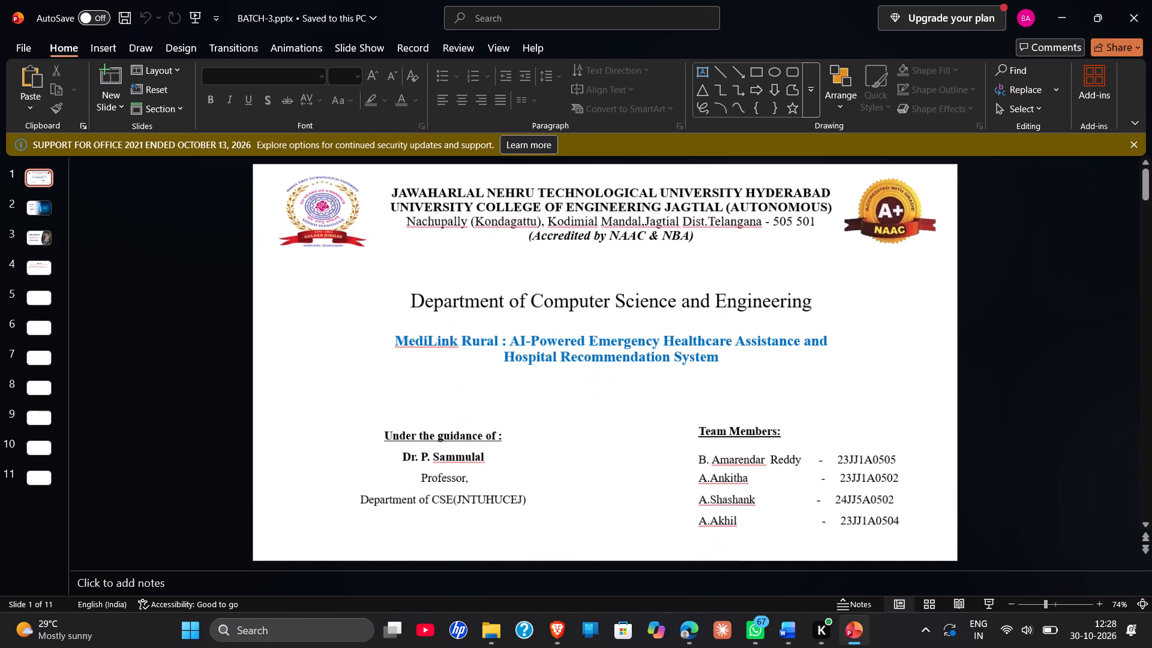
{"action": "scroll", "coordinate": [652, 337], "scroll_direction": "down", "scroll_amount": 1}
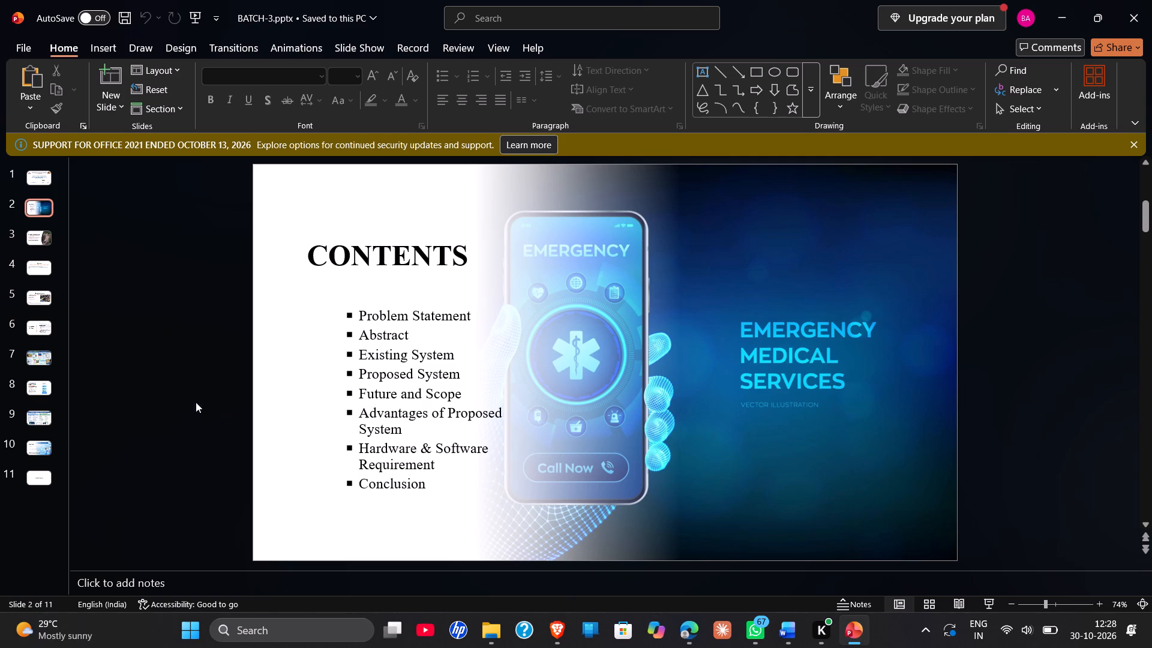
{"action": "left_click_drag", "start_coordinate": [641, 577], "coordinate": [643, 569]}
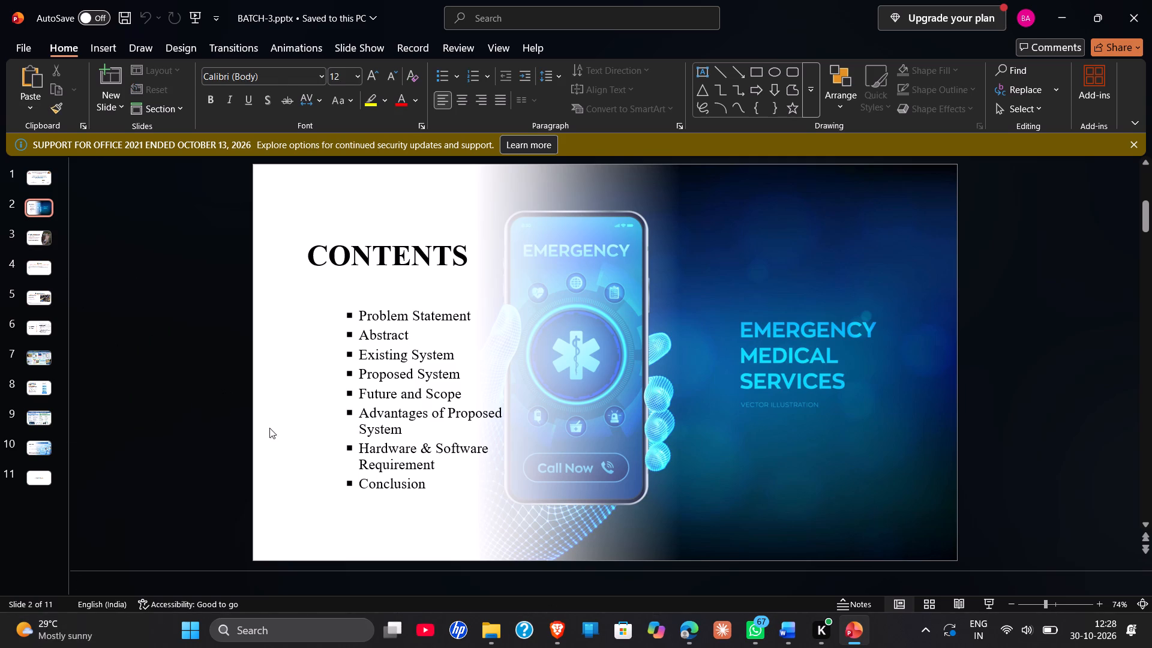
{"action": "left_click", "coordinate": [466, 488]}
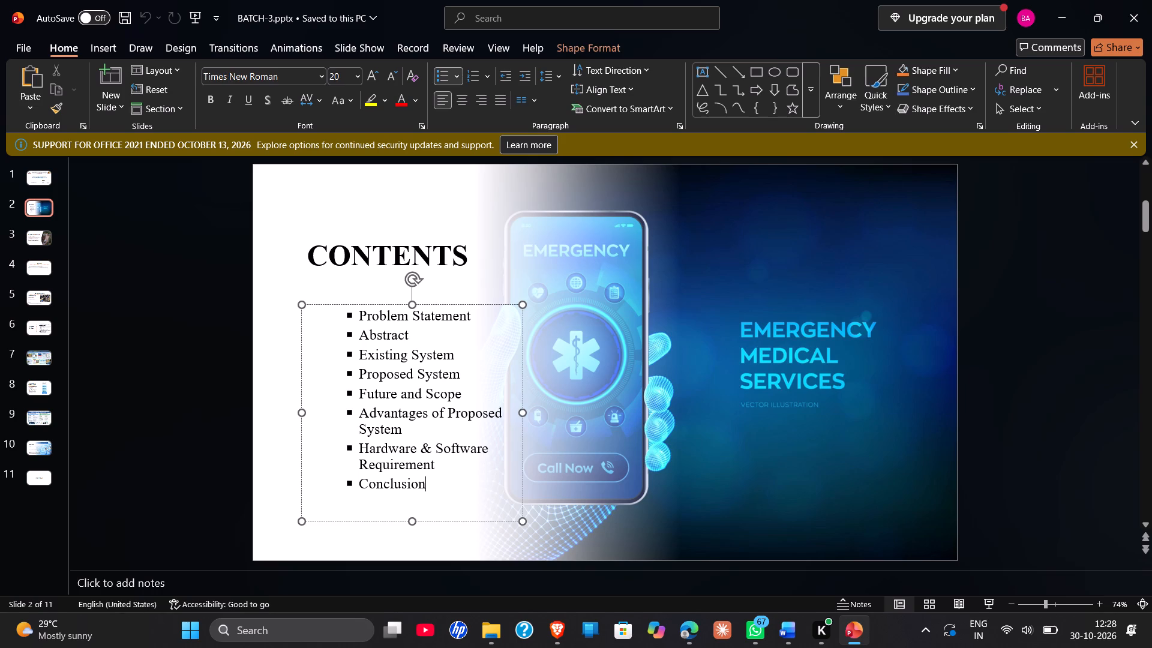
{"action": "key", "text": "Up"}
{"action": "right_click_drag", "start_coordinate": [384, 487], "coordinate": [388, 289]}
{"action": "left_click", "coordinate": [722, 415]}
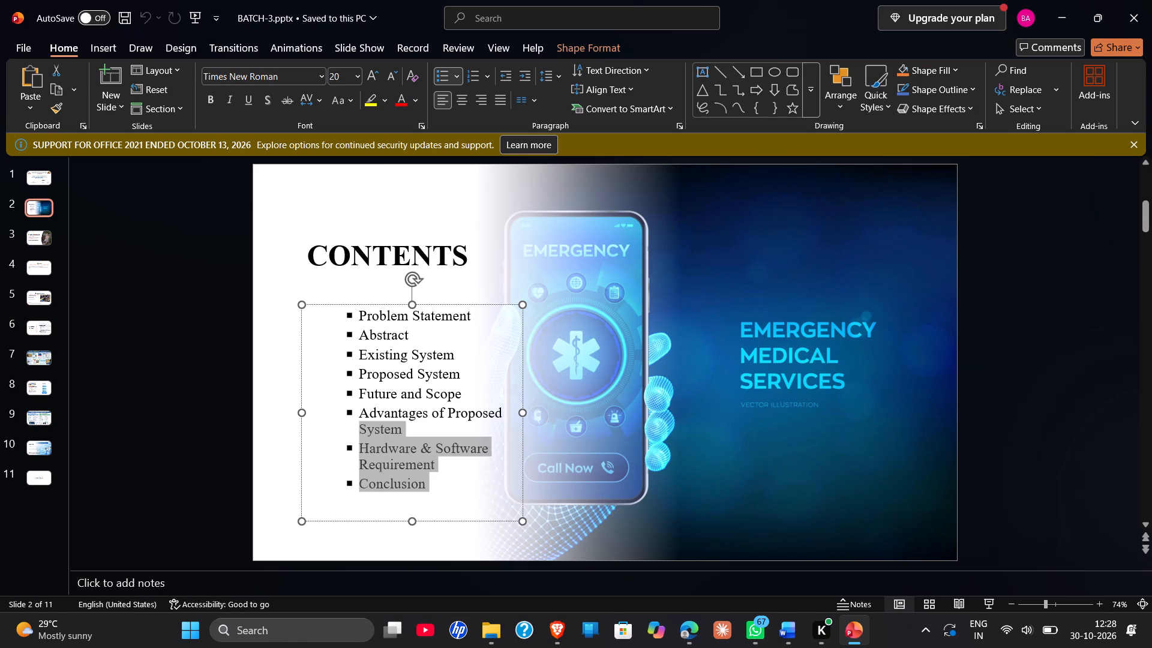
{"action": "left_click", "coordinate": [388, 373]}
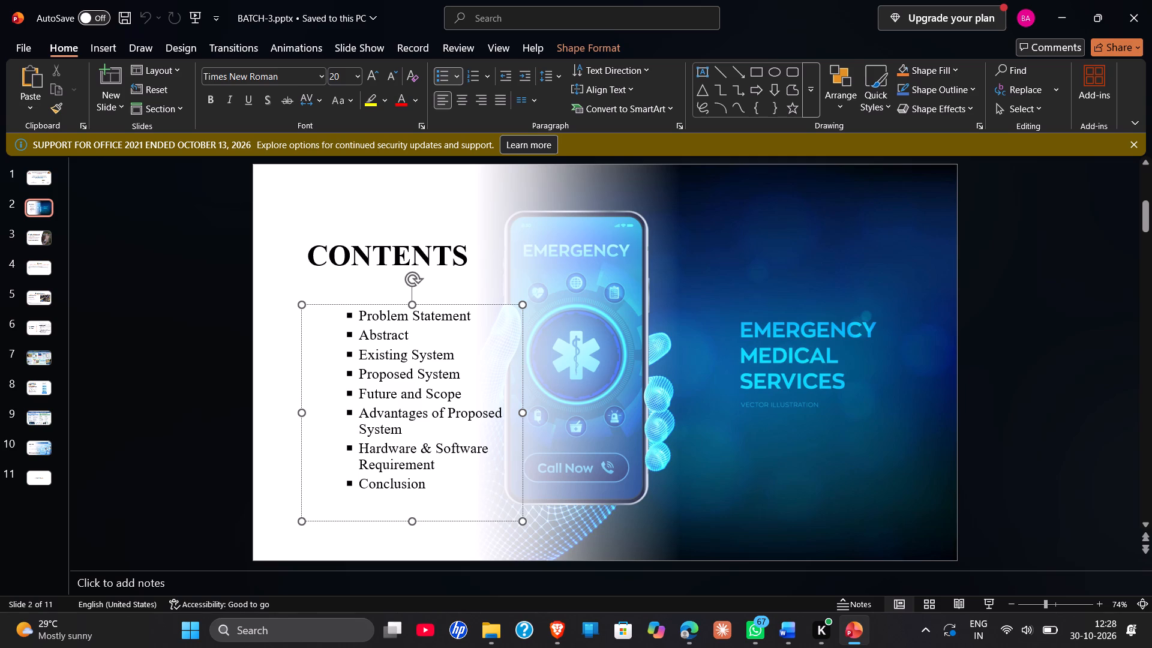
Delete the text of the "Future and Scope" entry in the contents list.
{"action": "left_click", "coordinate": [461, 392]}
{"action": "key", "text": "BackSpace"}
{"action": "key", "text": "BackSpace"}
{"action": "key", "text": "BackSpace"}
{"action": "key", "text": "BackSpace"}
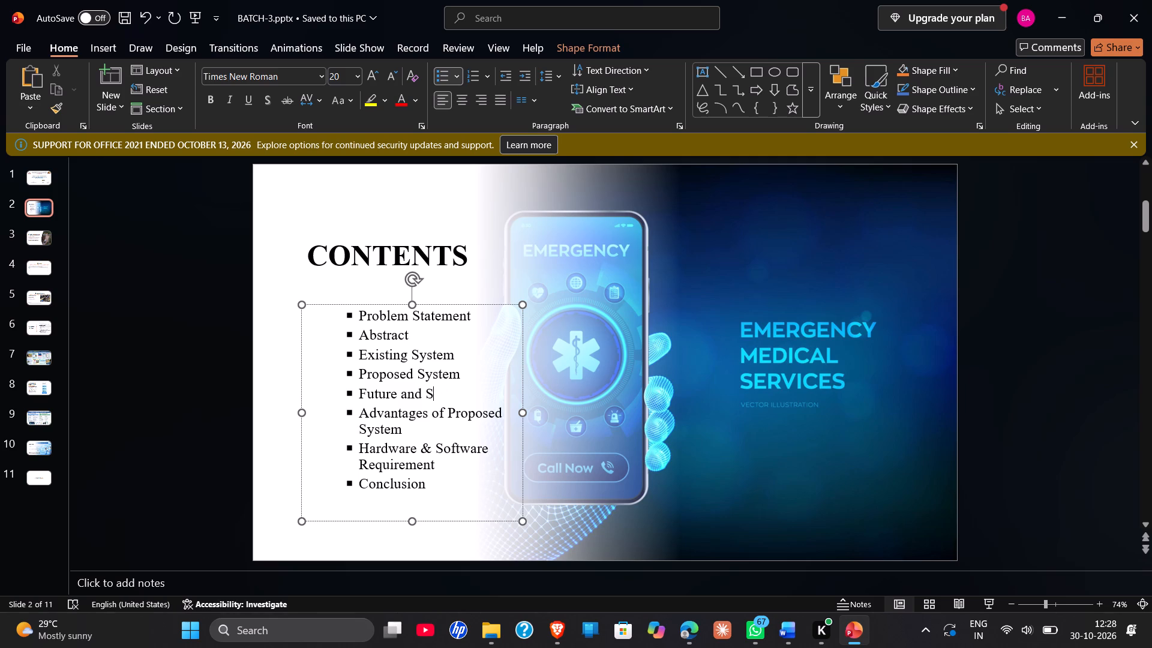
{"action": "key", "text": "BackSpace"}
{"action": "key", "text": "BackSpace"}
{"action": "key", "text": "BackSpace"}
{"action": "key", "text": "BackSpace"}
{"action": "key", "text": "BackSpace"}
{"action": "key", "text": "BackSpace"}
{"action": "key", "text": "BackSpace"}
{"action": "key", "text": "BackSpace"}
{"action": "key", "text": "BackSpace"}
{"action": "key", "text": "BackSpace"}
{"action": "key", "text": "BackSpace"}
{"action": "key", "text": "BackSpace"}
Add an "Objectives" entry to the contents list directly below Abstract.
{"action": "left_click", "coordinate": [425, 338]}
{"action": "key", "text": "Return"}
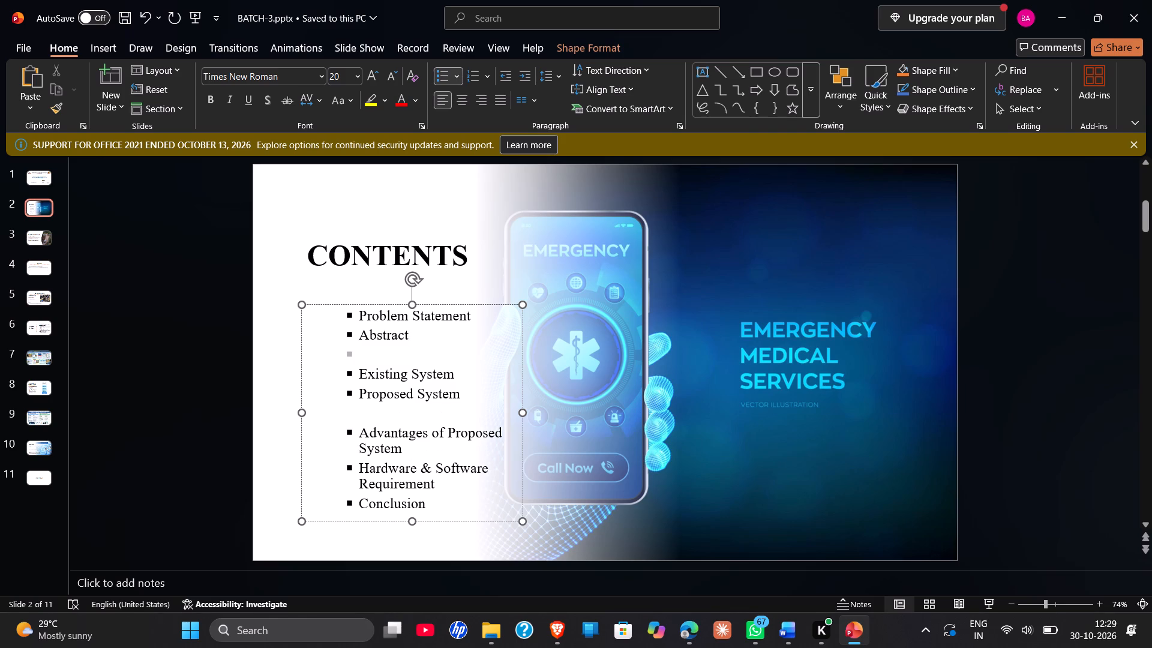
{"action": "key", "text": "shift+o"}
{"action": "type", "text": "bjectives"}
Remove the empty line between Proposed System and Advantages of Proposed System in the contents list.
{"action": "left_click", "coordinate": [415, 413]}
{"action": "key", "text": "BackSpace"}
{"action": "key", "text": "BackSpace"}
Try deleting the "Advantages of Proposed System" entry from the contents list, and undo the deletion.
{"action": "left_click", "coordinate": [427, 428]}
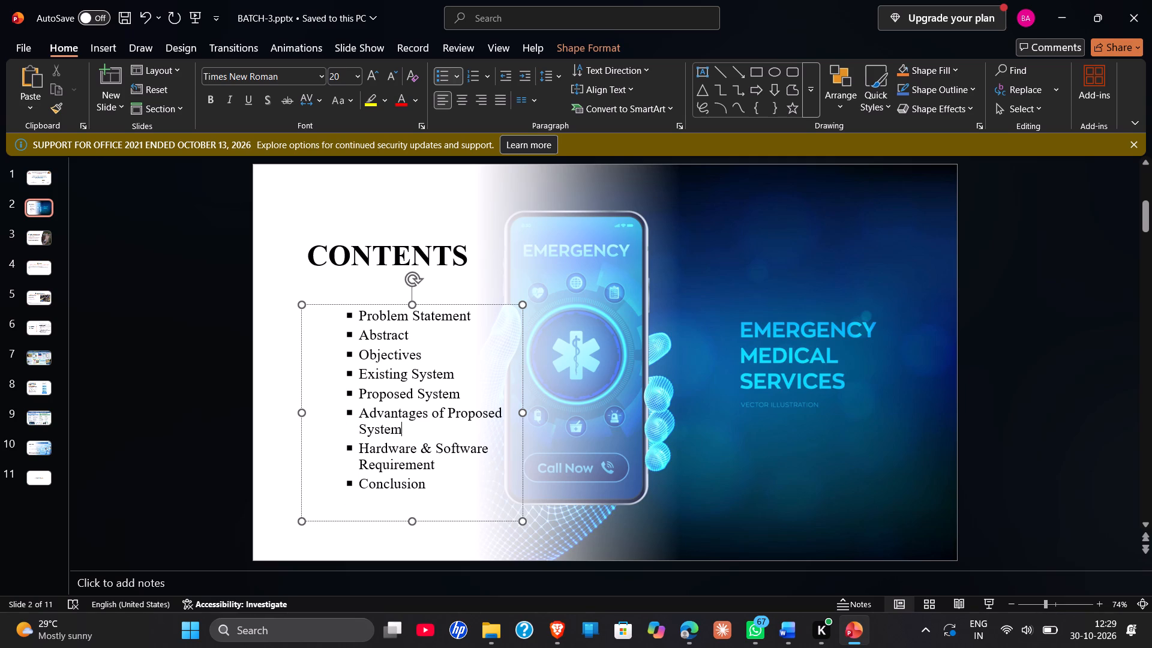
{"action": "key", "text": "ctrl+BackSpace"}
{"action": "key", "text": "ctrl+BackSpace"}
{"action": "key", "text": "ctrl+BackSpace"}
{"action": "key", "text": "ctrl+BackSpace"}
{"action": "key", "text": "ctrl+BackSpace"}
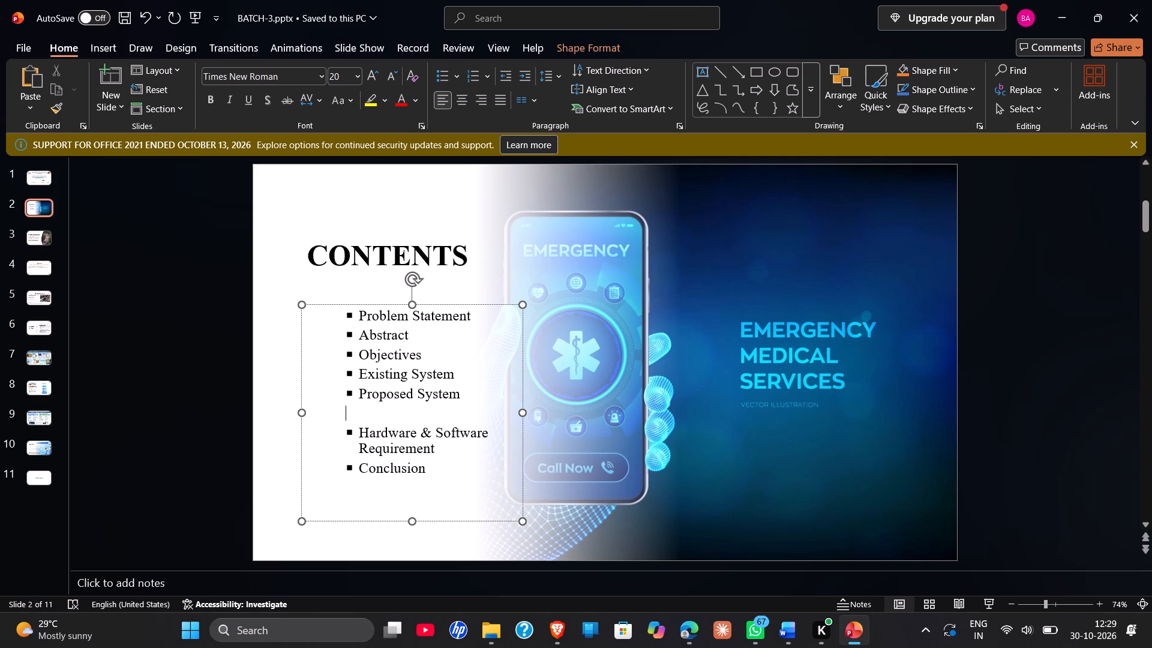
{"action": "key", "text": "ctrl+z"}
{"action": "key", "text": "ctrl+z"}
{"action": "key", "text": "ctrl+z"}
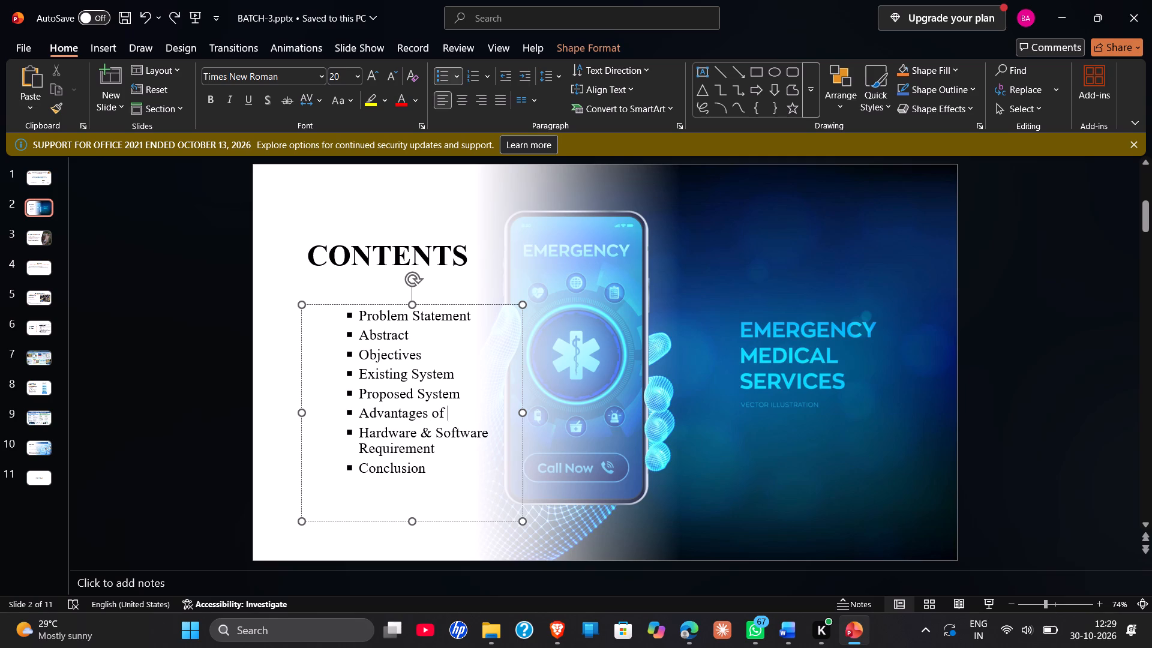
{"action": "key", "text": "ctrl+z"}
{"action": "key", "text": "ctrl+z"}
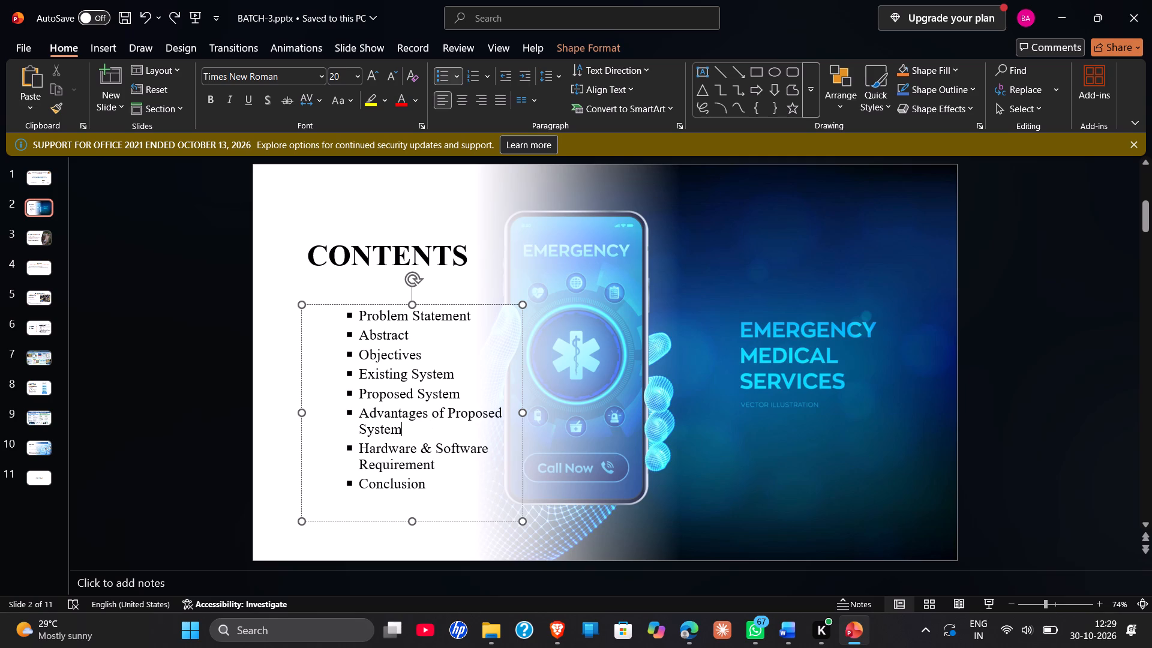
Add a "Data Sets" entry to the contents list directly below Proposed System.
{"action": "key", "text": "Up"}
{"action": "key", "text": "Up"}
{"action": "key", "text": "End"}
{"action": "key", "text": "Return"}
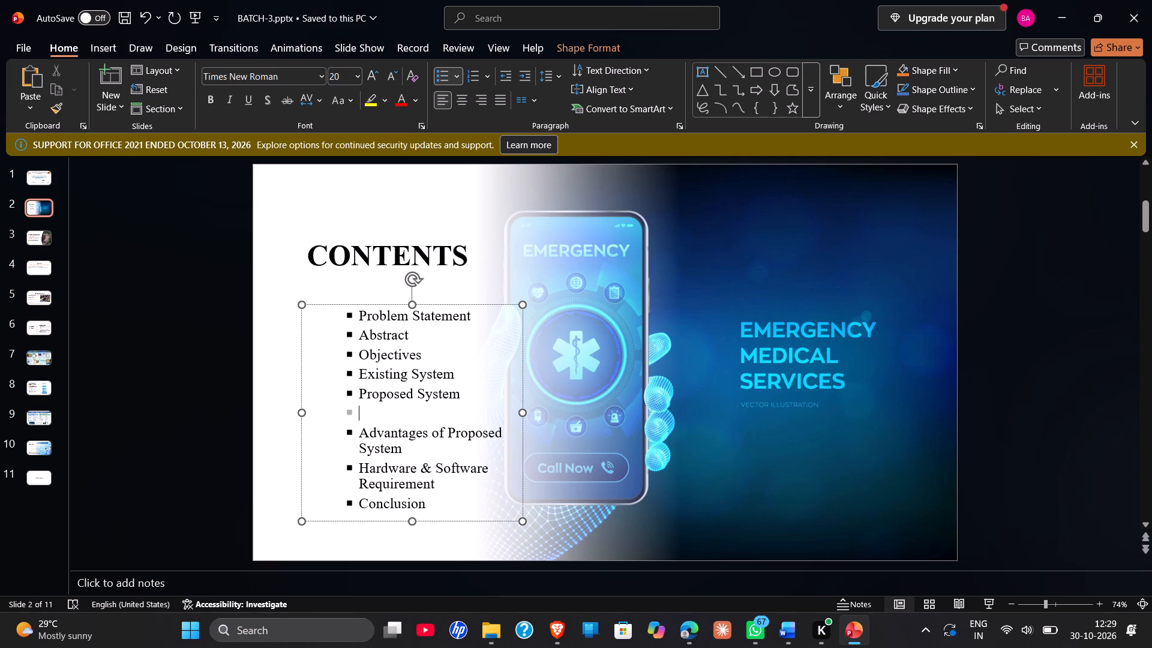
{"action": "type", "text": "Data"}
{"action": "key", "text": "space"}
{"action": "type", "text": "Set5s"}
{"action": "key", "text": "BackSpace"}
{"action": "key", "text": "BackSpace"}
{"action": "key", "text": "s"}
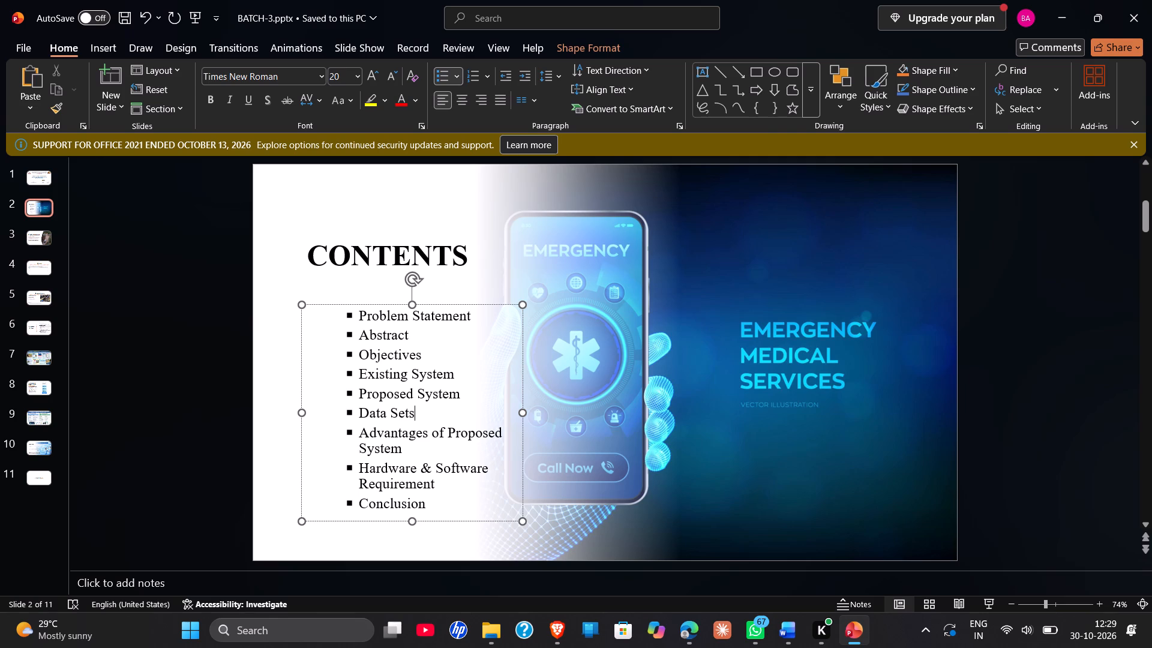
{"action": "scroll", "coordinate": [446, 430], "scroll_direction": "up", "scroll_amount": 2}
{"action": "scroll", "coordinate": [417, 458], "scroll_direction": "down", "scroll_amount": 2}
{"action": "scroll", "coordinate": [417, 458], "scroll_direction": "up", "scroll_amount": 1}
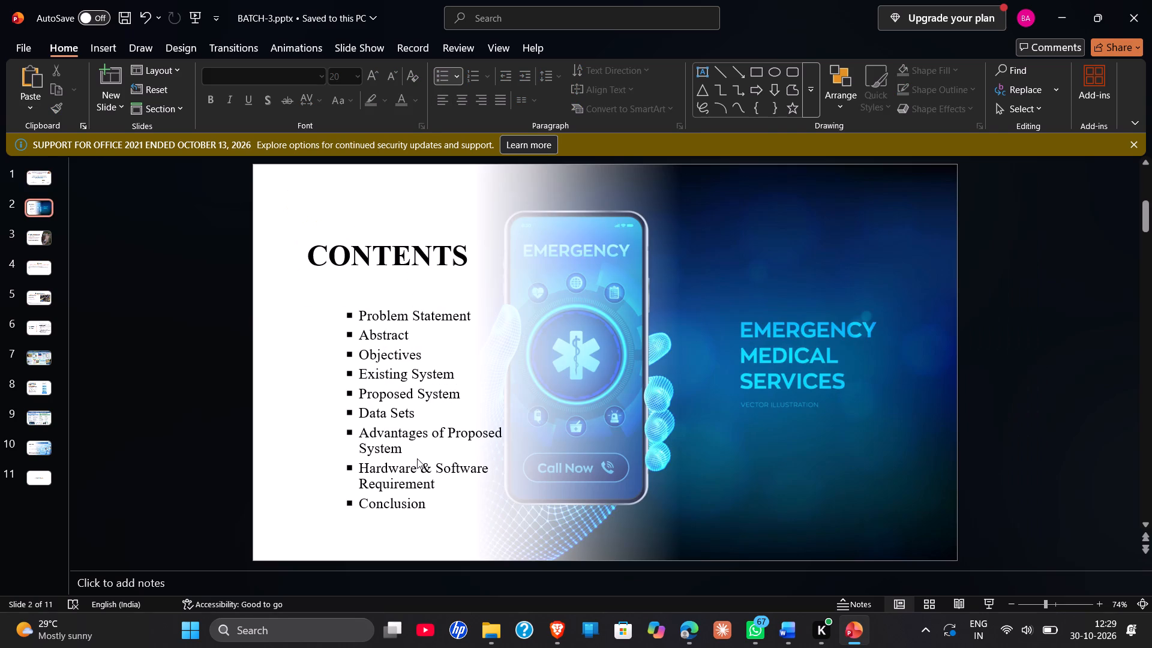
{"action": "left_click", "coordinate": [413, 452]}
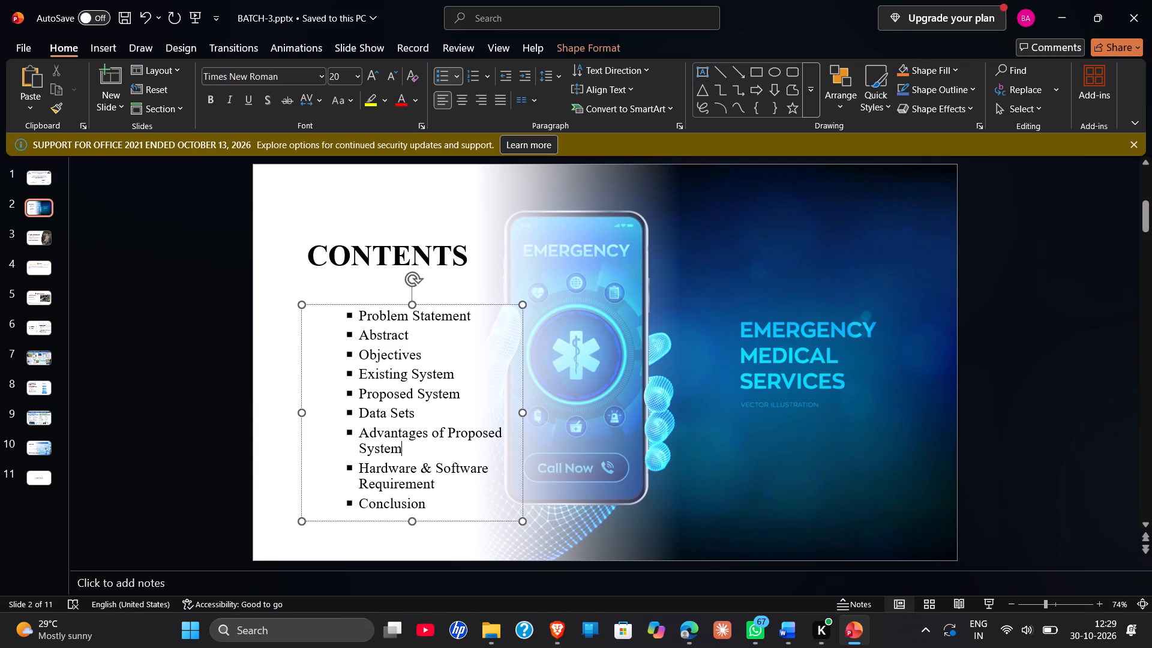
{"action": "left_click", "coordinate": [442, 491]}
Add an "Evaluation Metrics" entry to the contents list directly below Data Sets.
{"action": "left_click", "coordinate": [448, 413]}
{"action": "key", "text": "Return"}
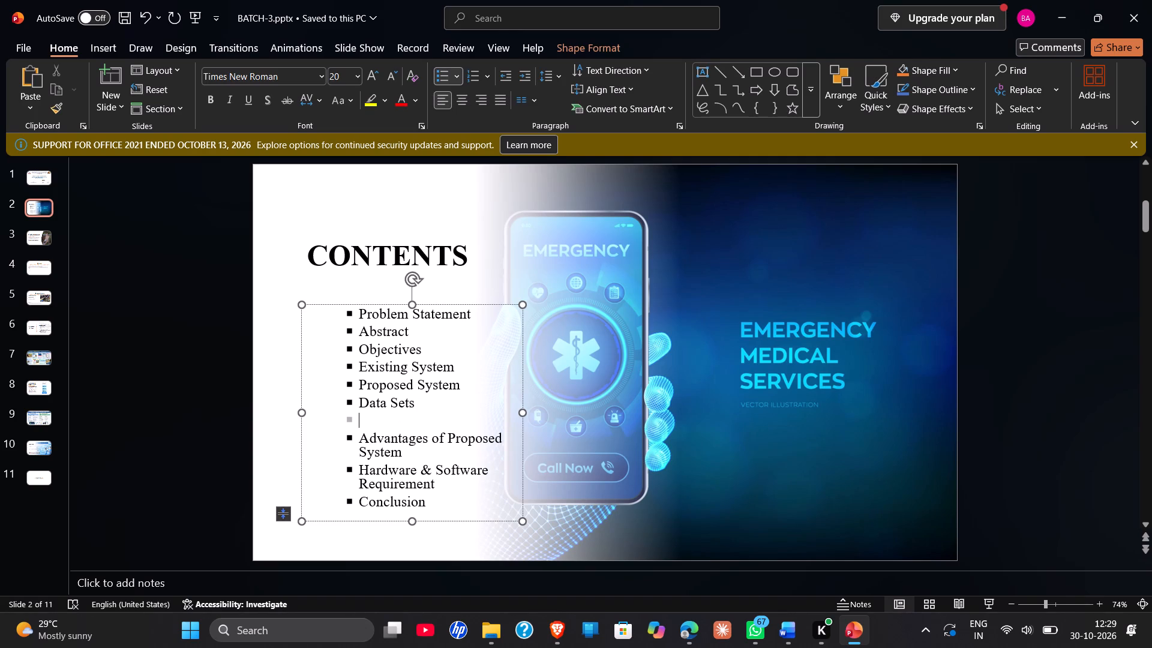
{"action": "key", "text": "shift+e"}
{"action": "type", "text": "valuationj"}
{"action": "key", "text": "space"}
{"action": "key", "text": "BackSpace"}
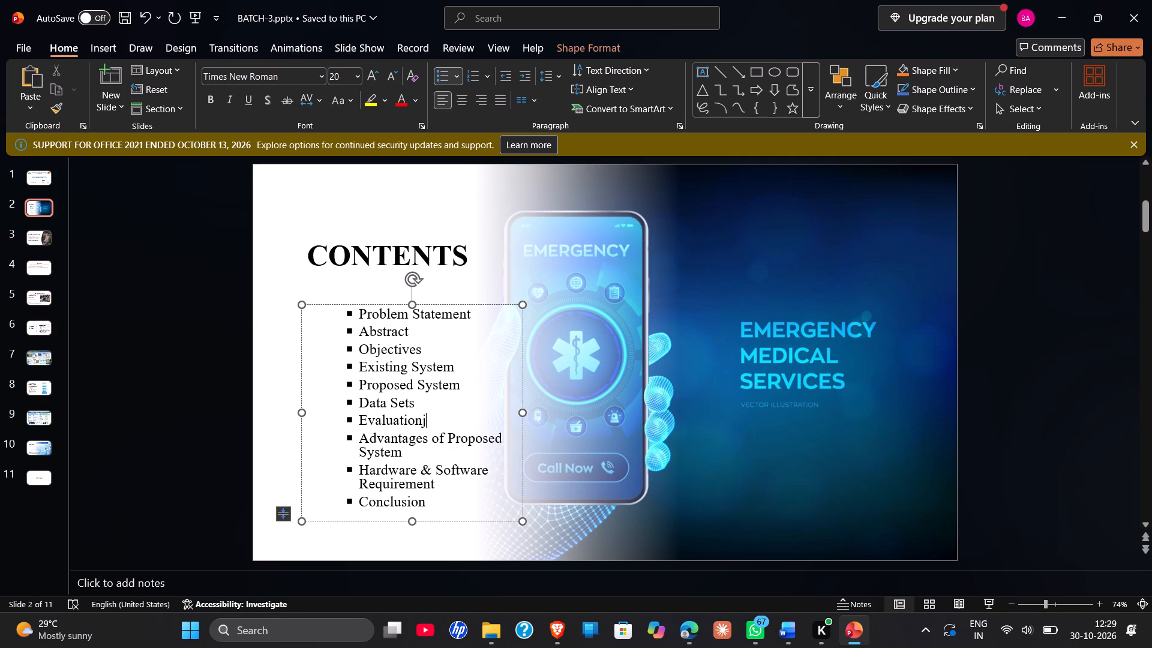
{"action": "key", "text": "BackSpace"}
{"action": "key", "text": "space"}
{"action": "type", "text": "Metrics"}
Delete the "Hardware & Software Requirement" and "Advantages of Proposed System" entries from the contents list.
{"action": "left_click", "coordinate": [446, 486]}
{"action": "key", "text": "ctrl+BackSpace"}
{"action": "key", "text": "ctrl+BackSpace"}
{"action": "key", "text": "ctrl+BackSpace"}
{"action": "key", "text": "ctrl+BackSpace"}
{"action": "key", "text": "ctrl+BackSpace"}
{"action": "key", "text": "ctrl+BackSpace"}
{"action": "key", "text": "ctrl+BackSpace"}
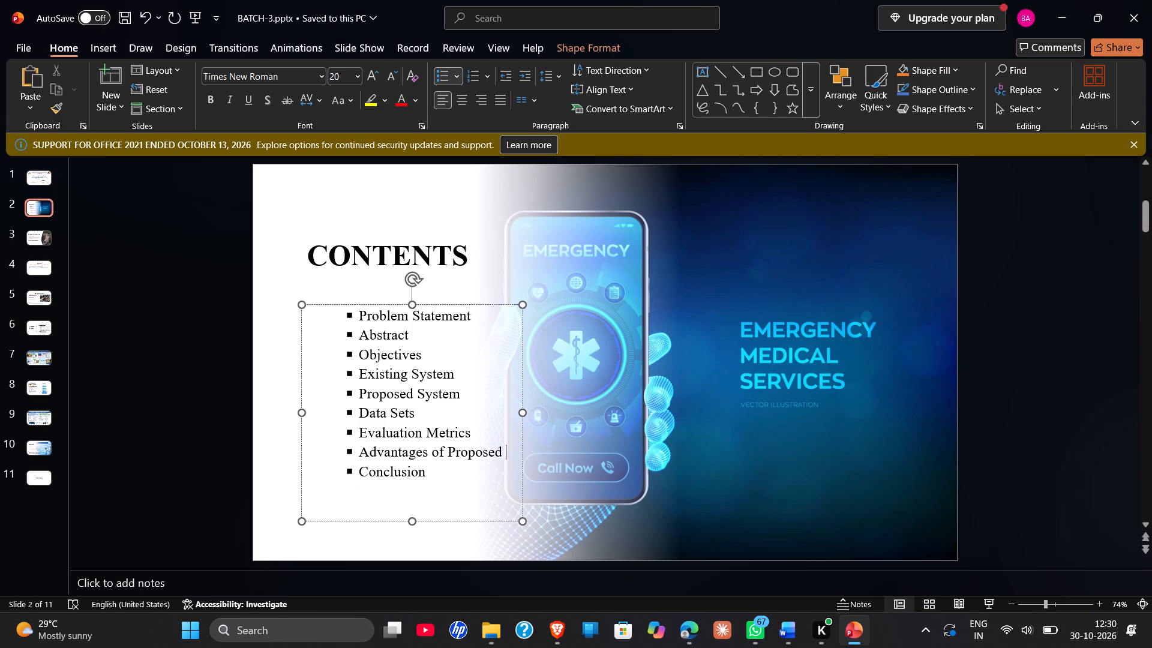
{"action": "key", "text": "ctrl+BackSpace"}
{"action": "key", "text": "ctrl+BackSpace"}
{"action": "key", "text": "ctrl+BackSpace"}
{"action": "key", "text": "ctrl+BackSpace"}
{"action": "key", "text": "ctrl+BackSpace"}
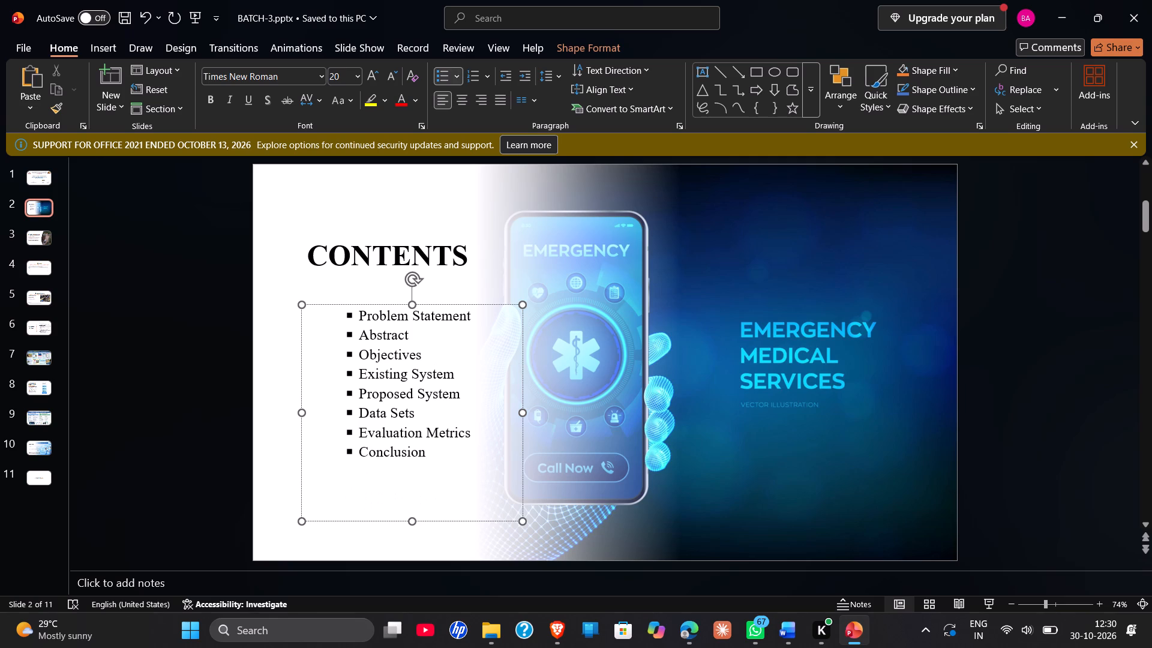
Shift the emergency-services phone picture on slide 2 very slightly to the right and deselect it.
{"action": "left_click", "coordinate": [787, 467]}
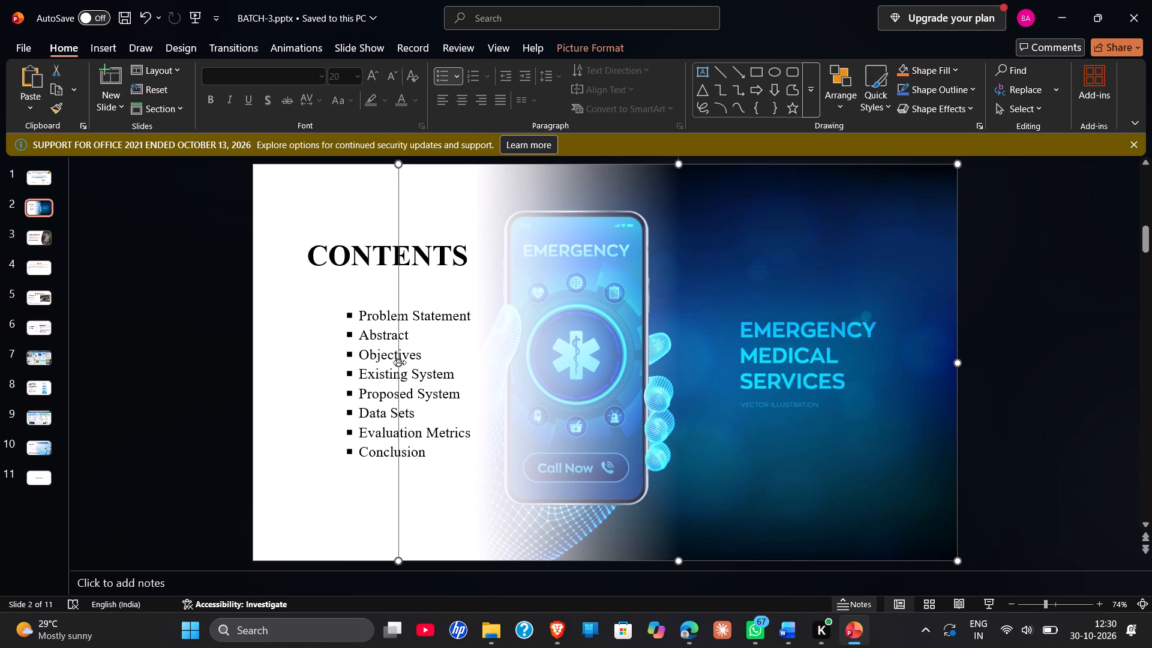
{"action": "left_click", "coordinate": [871, 346]}
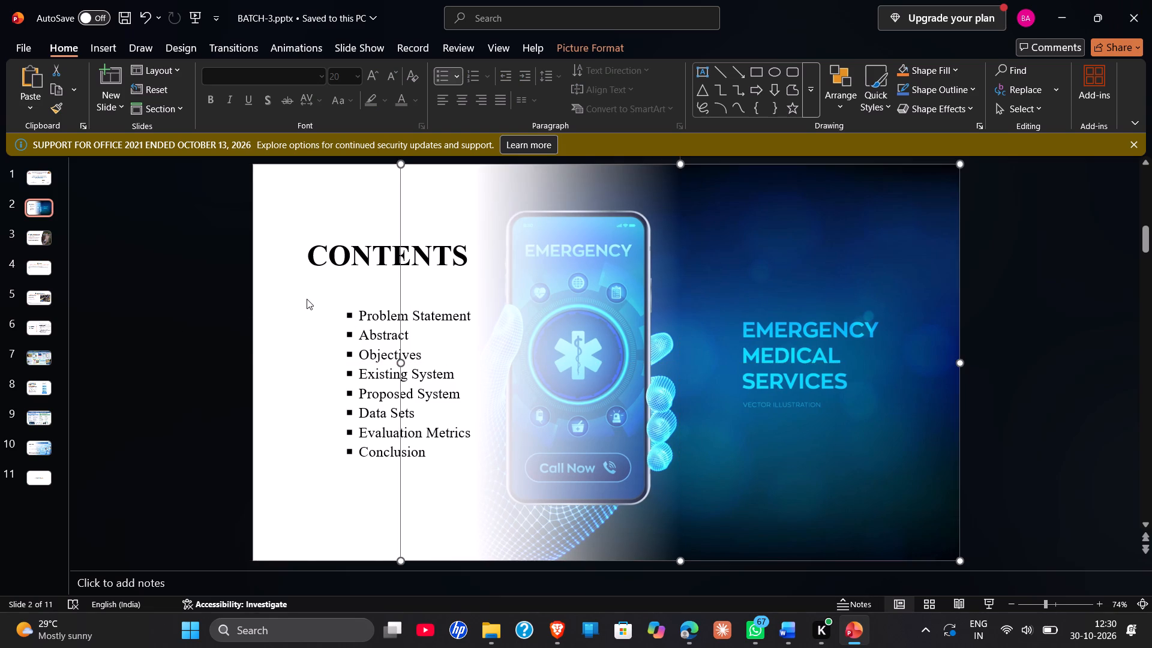
{"action": "left_click", "coordinate": [307, 299]}
{"action": "left_click", "coordinate": [168, 349]}
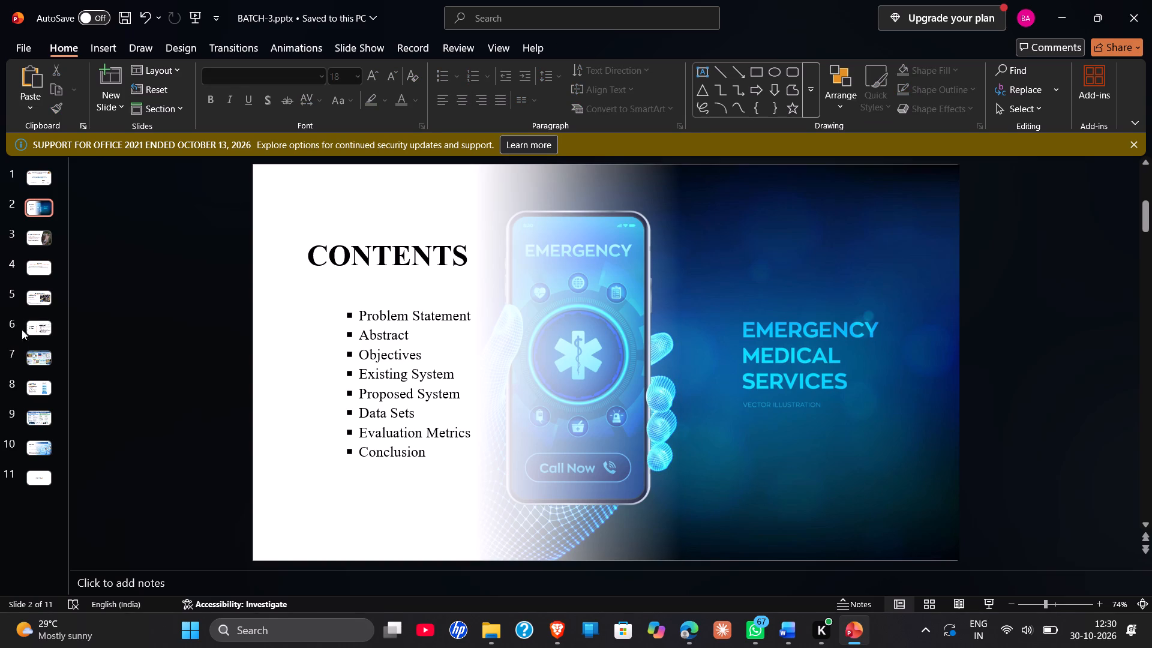
Review the slides from Problem Statement through Existing System, and return to the contents slide.
{"action": "left_click", "coordinate": [44, 235]}
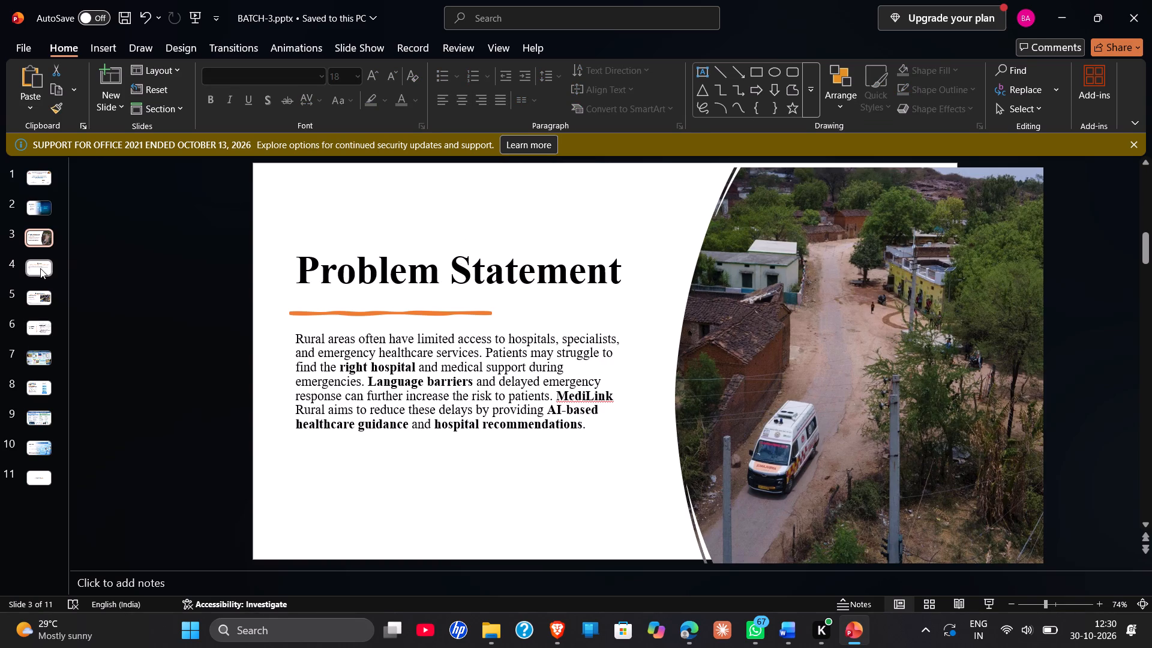
{"action": "scroll", "coordinate": [40, 268], "scroll_direction": "up", "scroll_amount": 8, "text": "ctrl"}
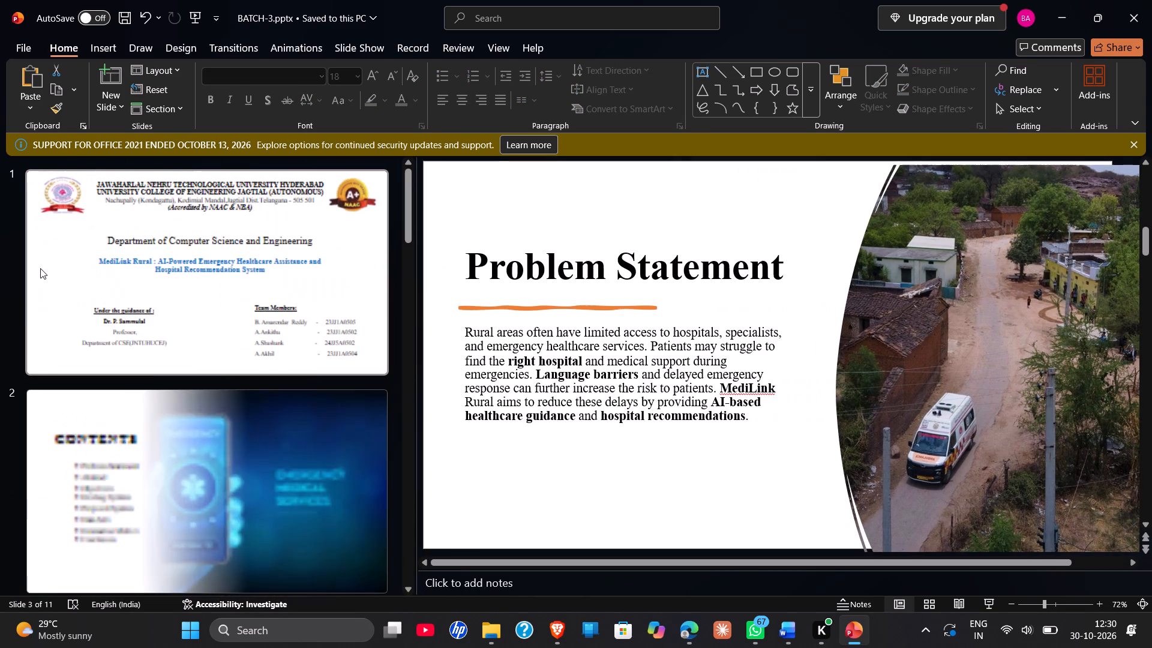
{"action": "scroll", "coordinate": [111, 308], "scroll_direction": "down", "scroll_amount": 3}
{"action": "scroll", "coordinate": [118, 306], "scroll_direction": "up", "scroll_amount": 1}
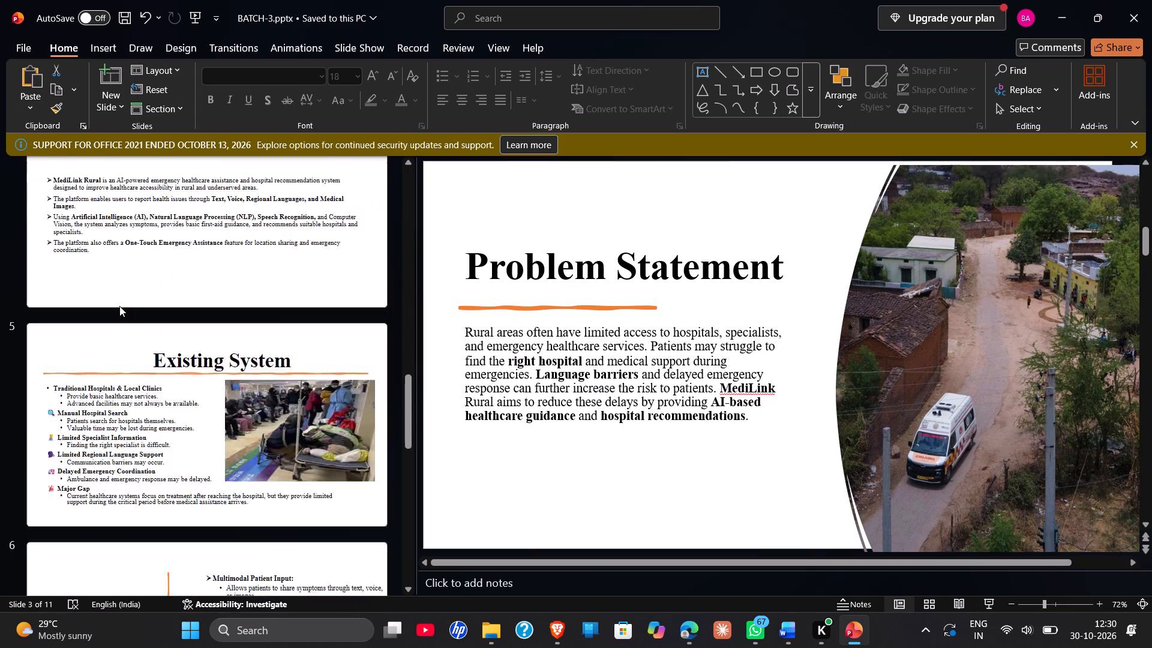
{"action": "scroll", "coordinate": [119, 306], "scroll_direction": "up", "scroll_amount": 1}
{"action": "double_click", "coordinate": [121, 306]}
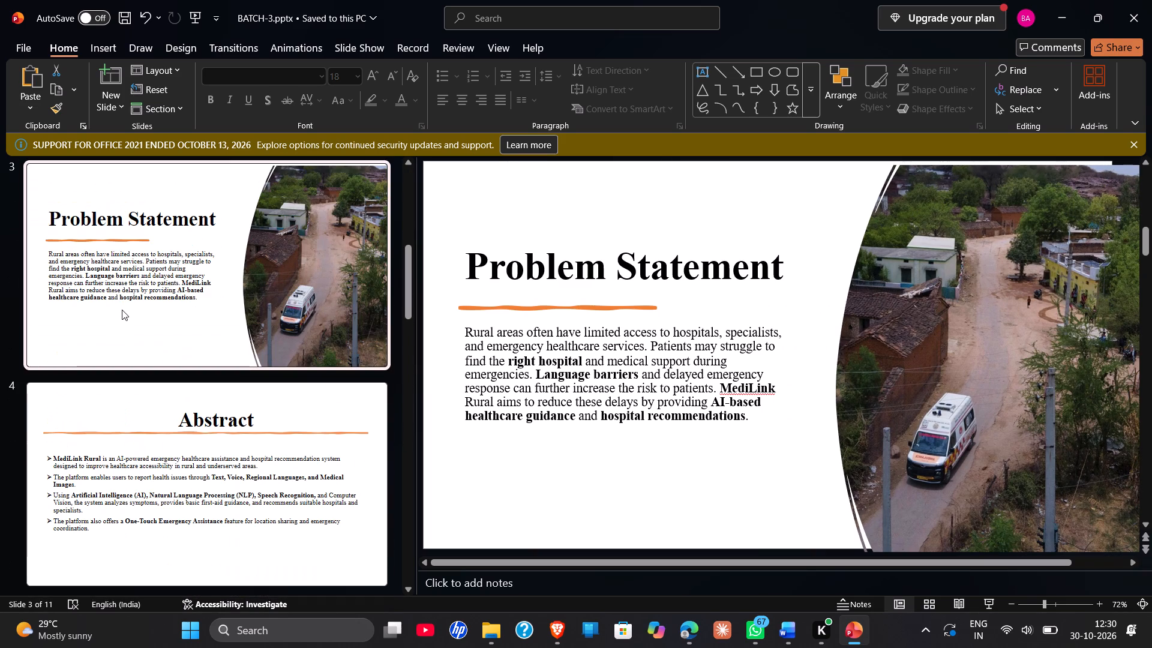
{"action": "key", "text": "Down"}
{"action": "key", "text": "Down"}
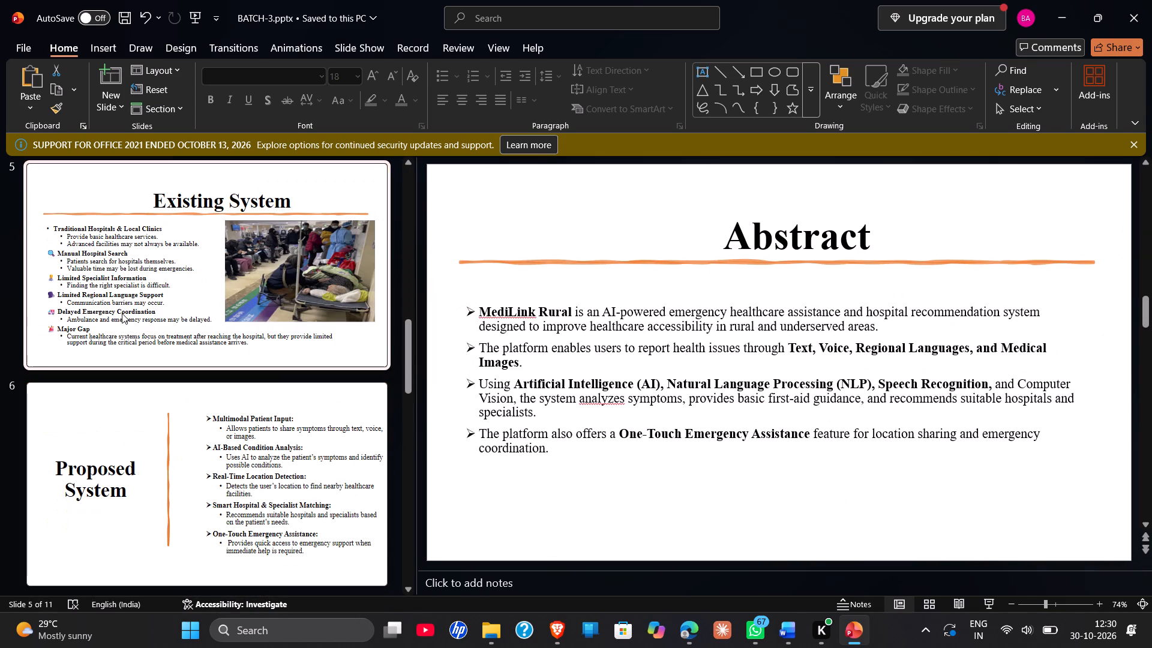
{"action": "key", "text": "Up"}
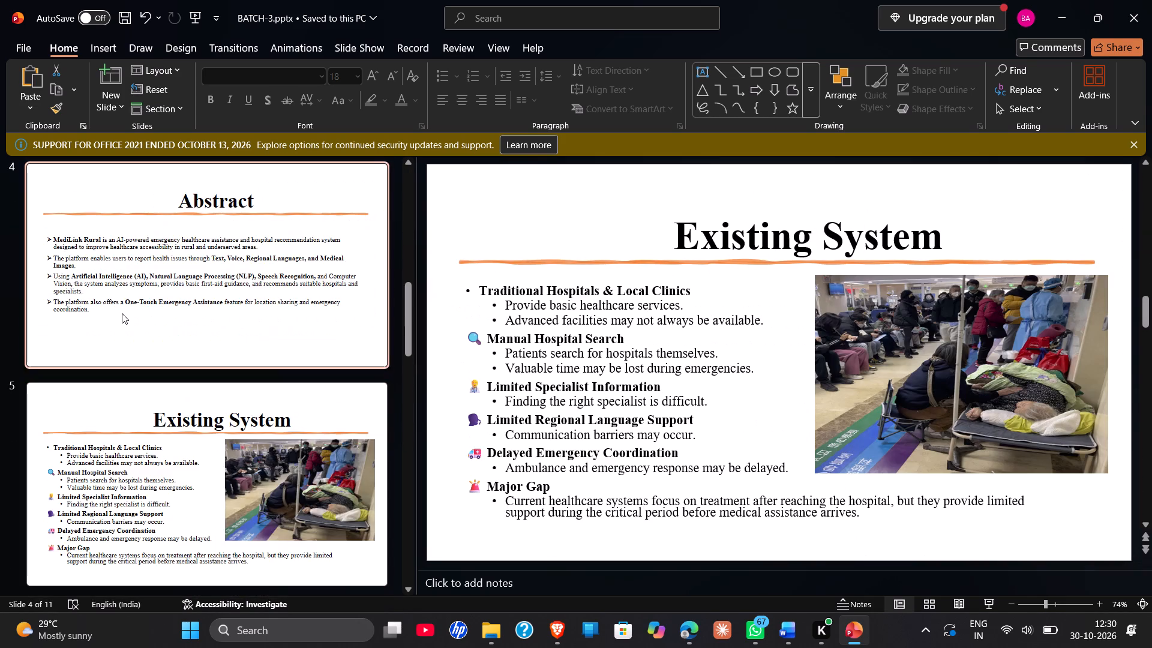
{"action": "key", "text": "Up"}
{"action": "key", "text": "Up"}
{"action": "key", "text": "Up"}
{"action": "key", "text": "Down"}
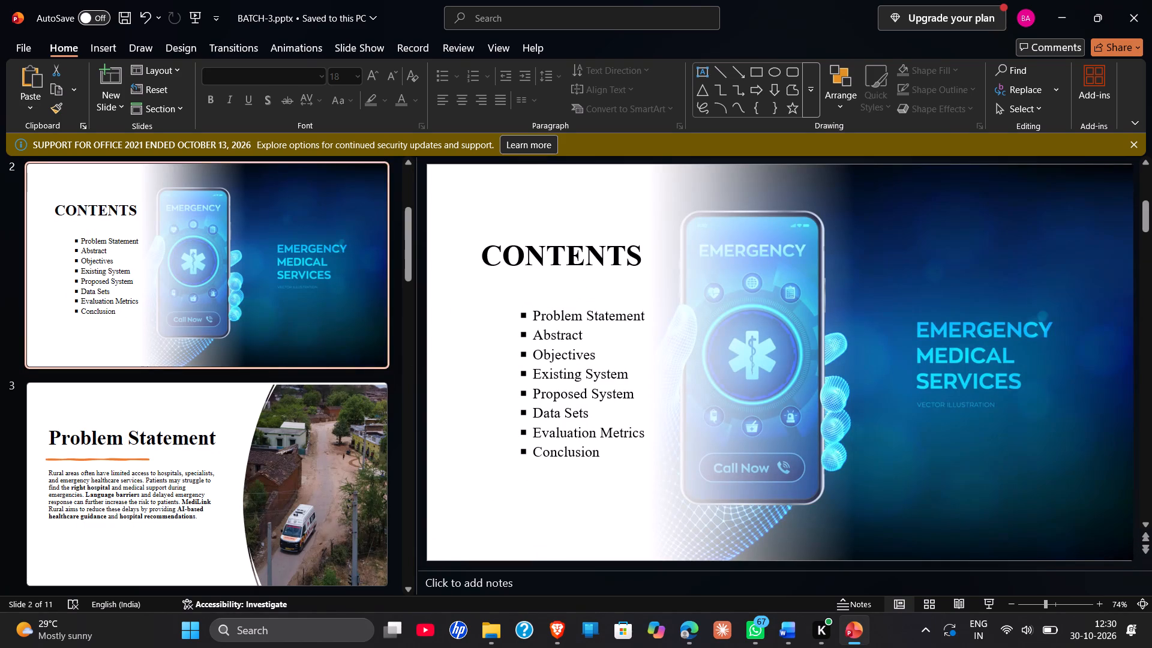
Copy the full contents list on slide 2, from Problem Statement through Conclusion.
{"action": "left_click_drag", "start_coordinate": [599, 454], "coordinate": [583, 449]}
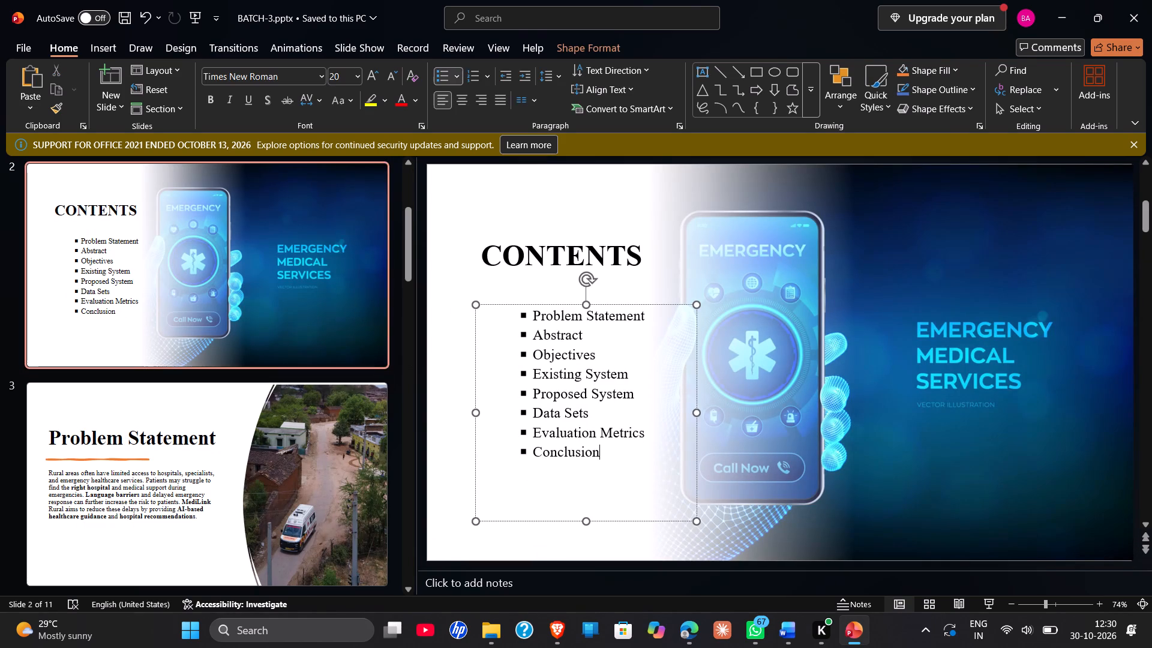
{"action": "left_click_drag", "start_coordinate": [583, 449], "coordinate": [496, 308]}
{"action": "key", "text": "ctrl+c"}
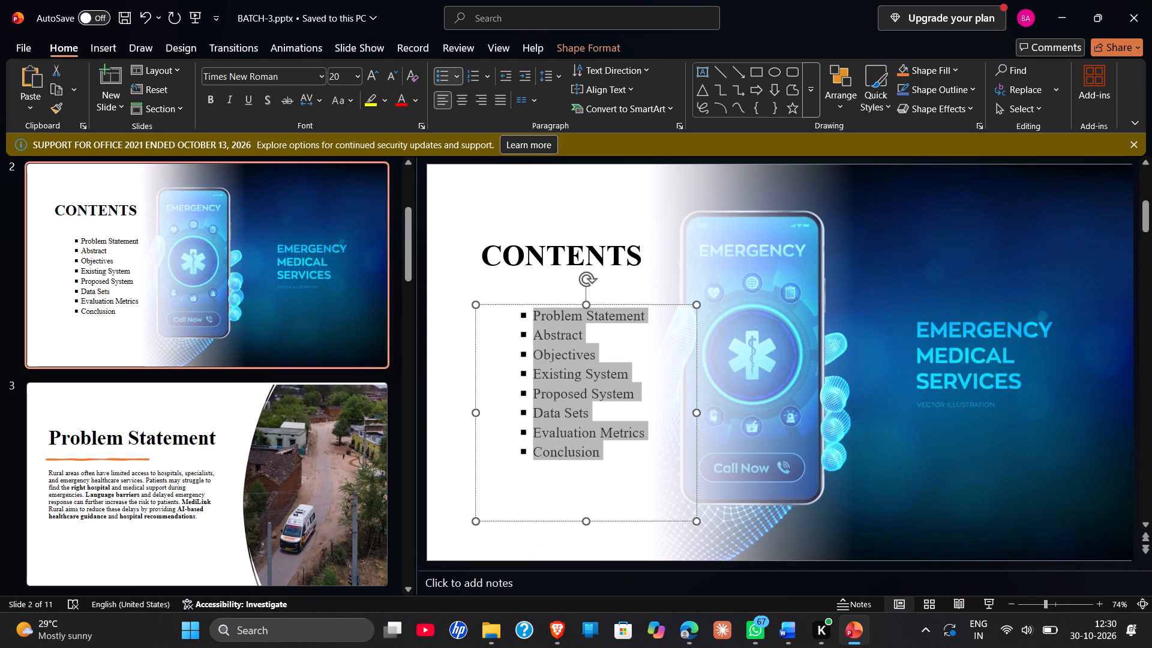
{"action": "left_click", "coordinate": [568, 364]}
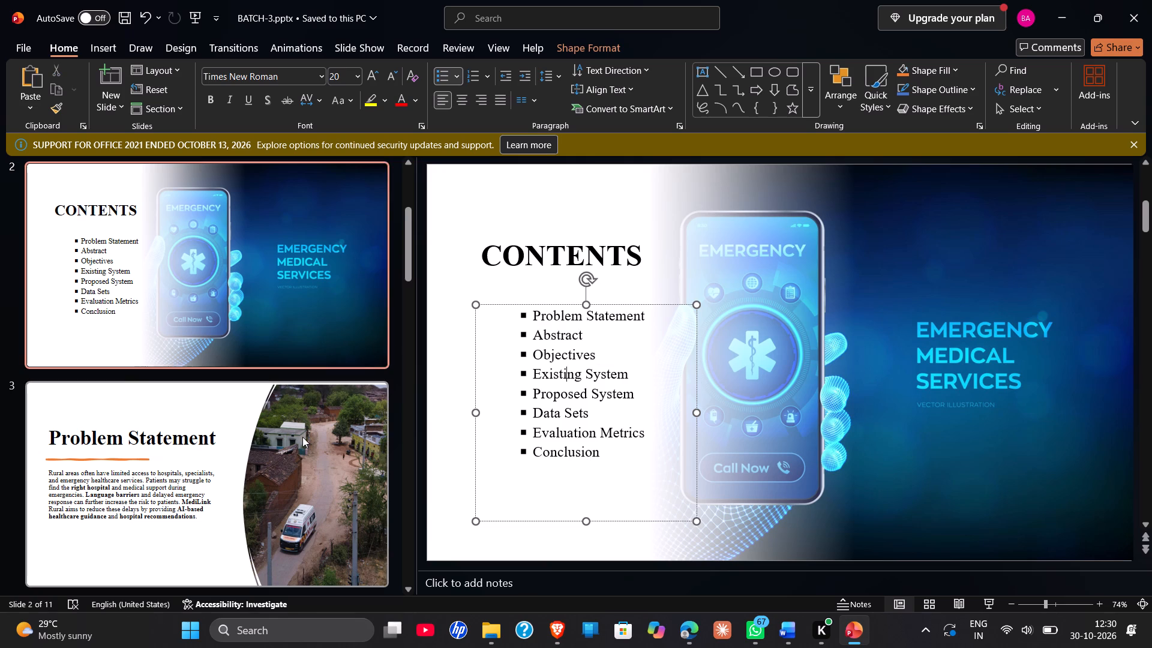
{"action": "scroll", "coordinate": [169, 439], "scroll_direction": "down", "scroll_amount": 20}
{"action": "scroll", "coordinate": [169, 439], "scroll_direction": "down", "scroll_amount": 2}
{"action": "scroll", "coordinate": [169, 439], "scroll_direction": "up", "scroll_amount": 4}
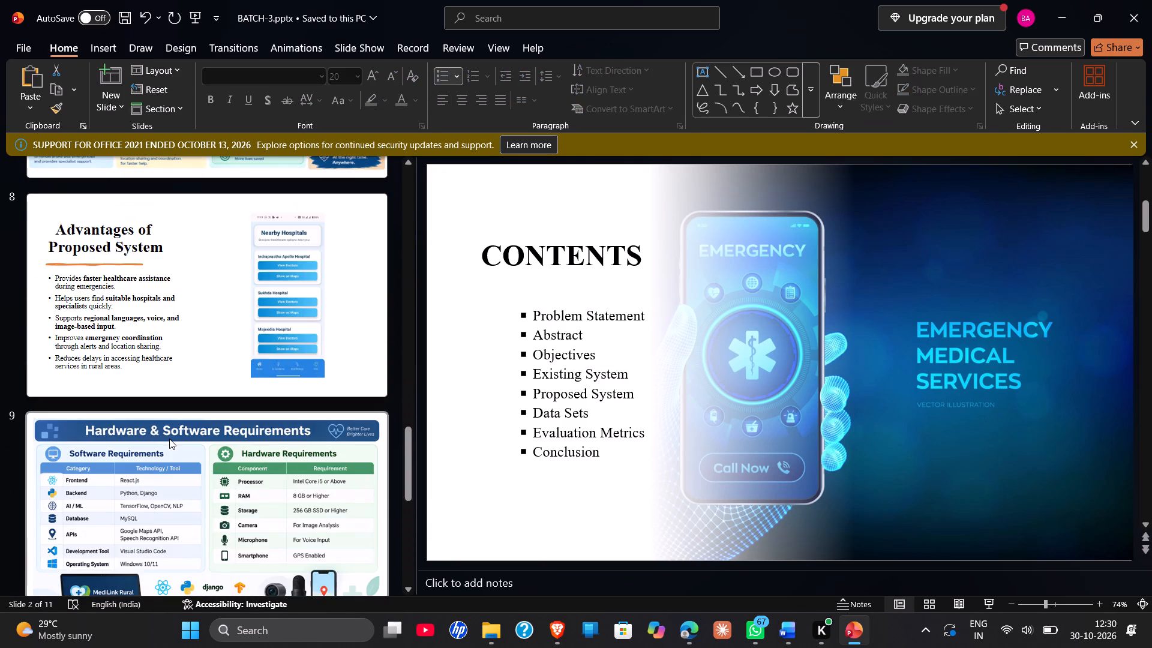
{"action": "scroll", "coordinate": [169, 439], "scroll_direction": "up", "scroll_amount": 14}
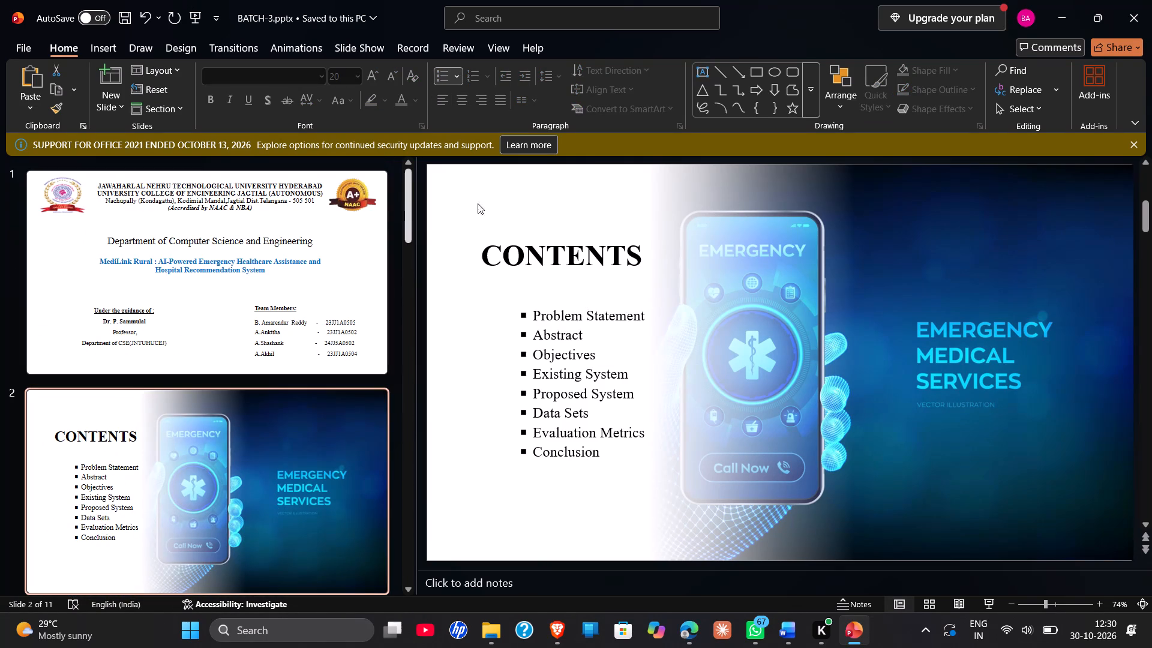
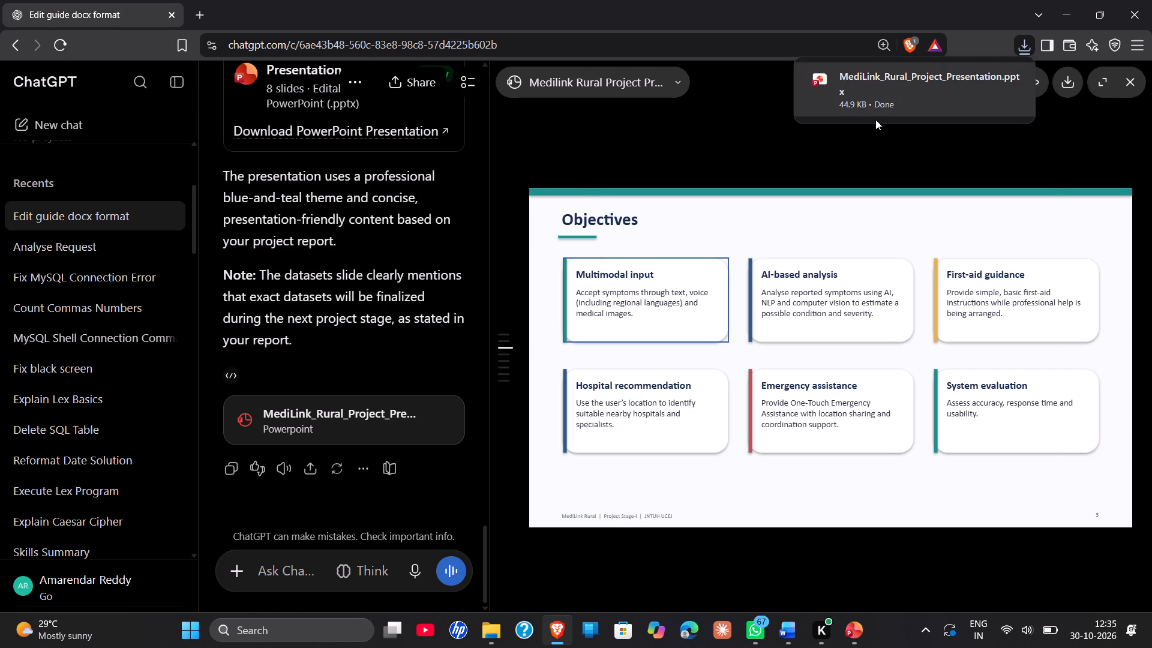
Switch to the downloaded MediLink presentation in PowerPoint, go to its Objectives slide and enable editing.
{"action": "key", "text": "alt+Tab"}
{"action": "key", "text": "alt+Tab"}
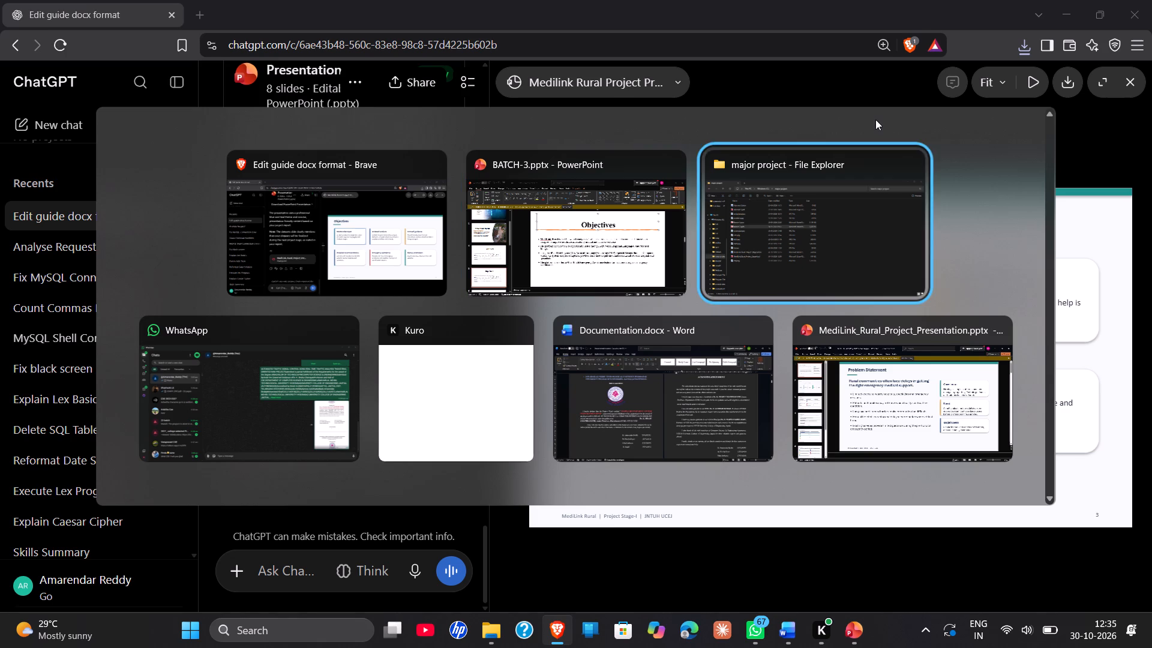
{"action": "key", "text": "alt+Tab"}
{"action": "key", "text": "alt+Tab"}
{"action": "key", "text": "alt+Tab"}
{"action": "key", "text": "alt+Tab"}
{"action": "scroll", "coordinate": [875, 119], "scroll_direction": "down", "scroll_amount": 1}
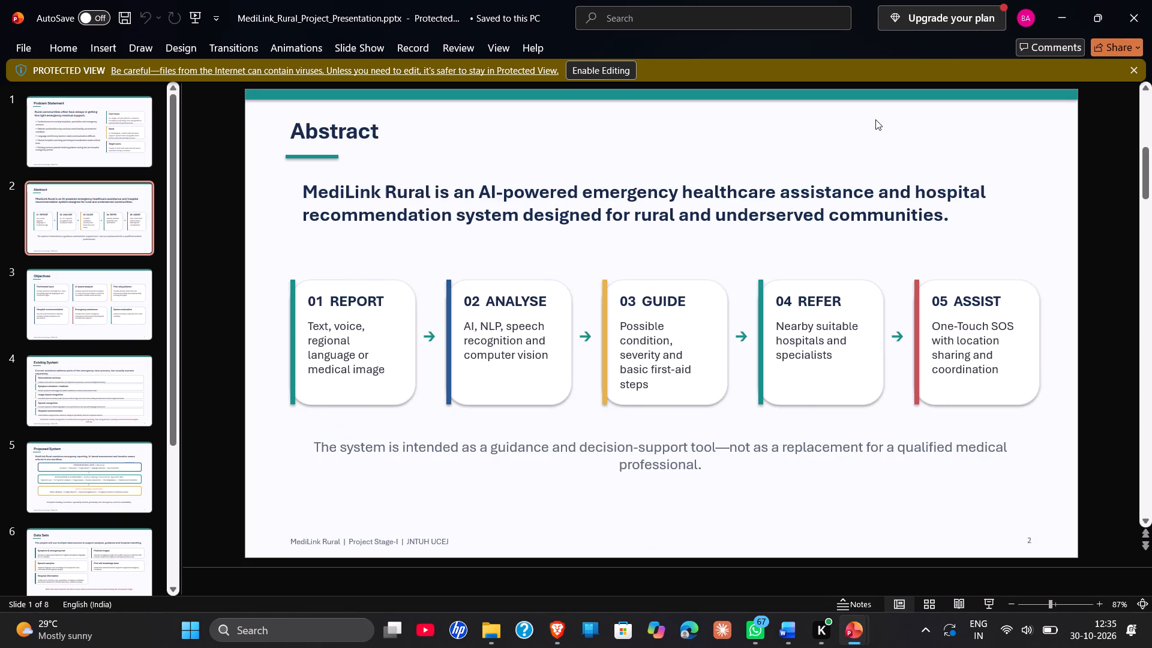
{"action": "scroll", "coordinate": [875, 119], "scroll_direction": "down", "scroll_amount": 2}
{"action": "scroll", "coordinate": [875, 119], "scroll_direction": "up", "scroll_amount": 1}
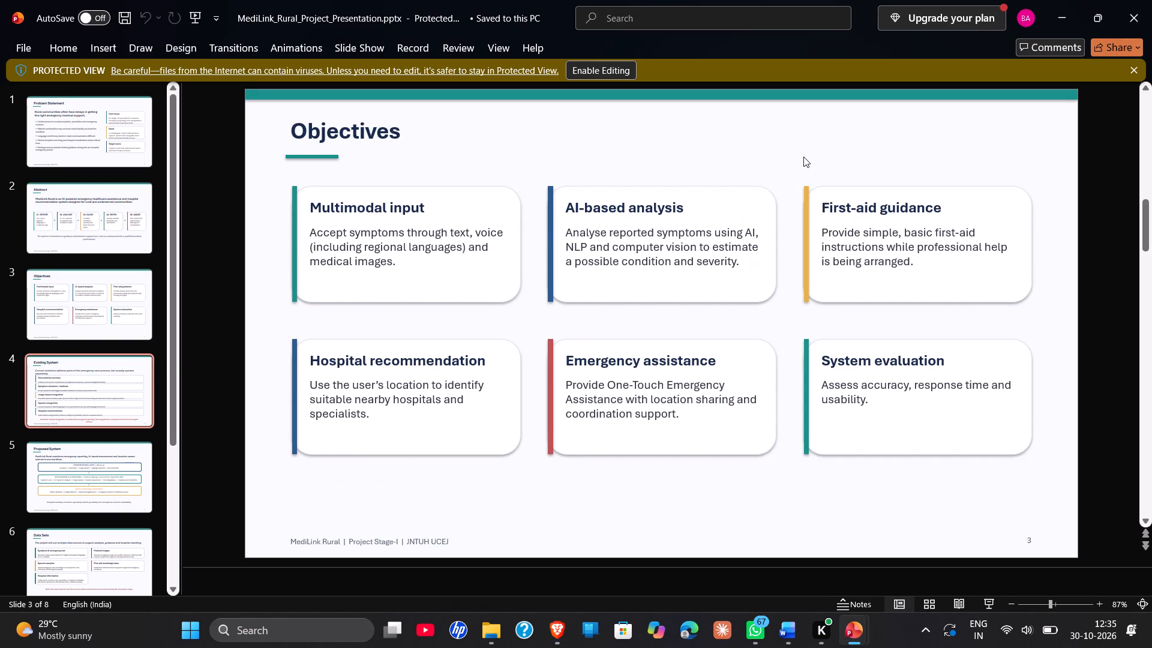
{"action": "left_click", "coordinate": [307, 209]}
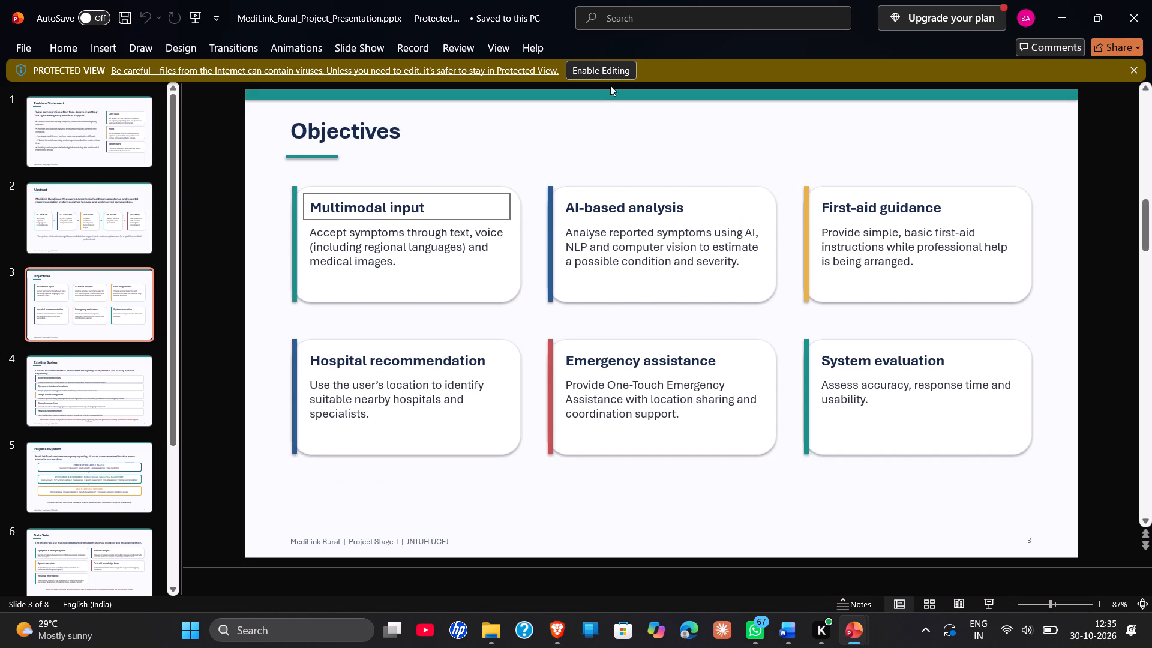
{"action": "left_click", "coordinate": [617, 69]}
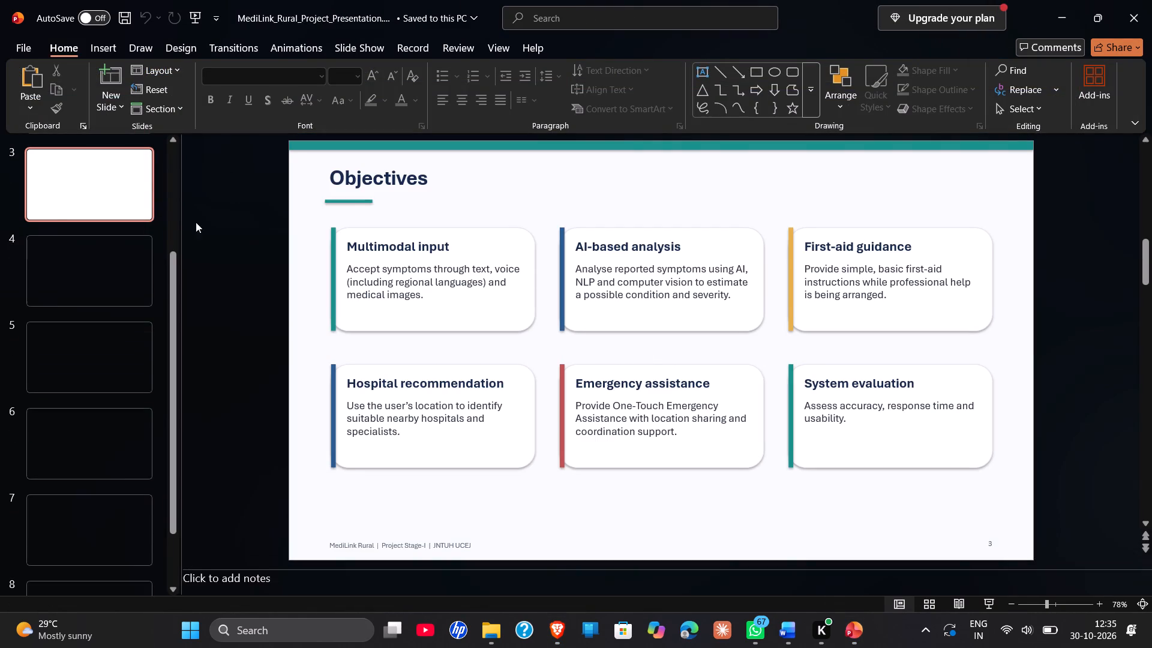
Copy all six objective cards, from Multimodal input to System evaluation, without the slide title.
{"action": "left_click_drag", "start_coordinate": [315, 214], "coordinate": [971, 487]}
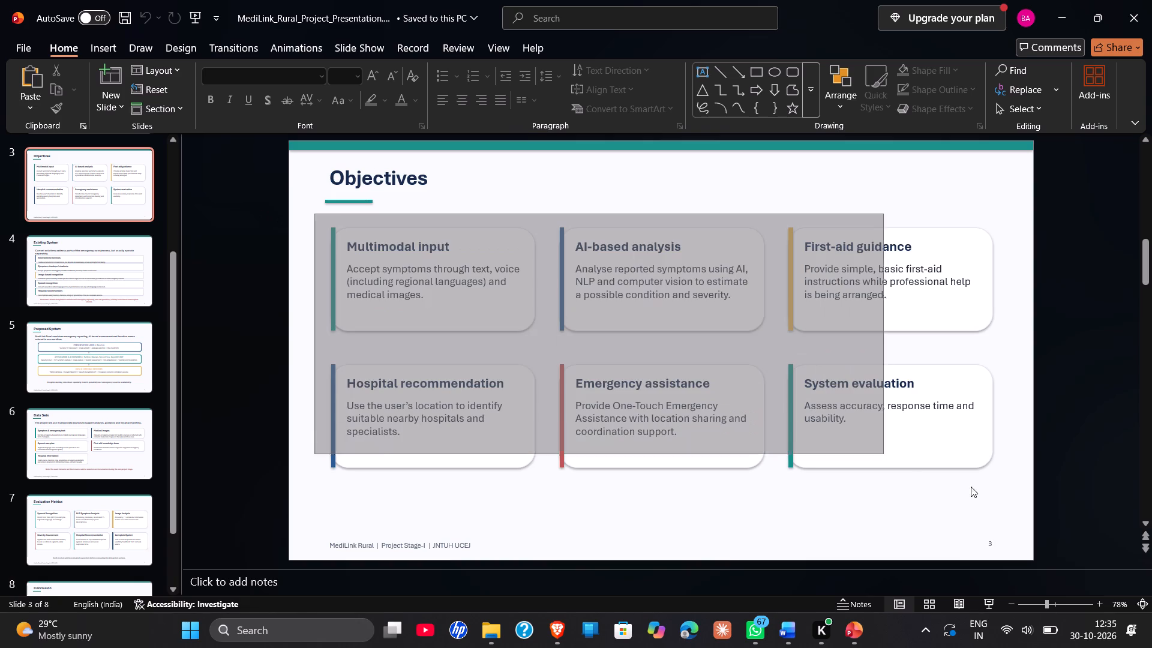
{"action": "left_click_drag", "start_coordinate": [971, 487], "coordinate": [1006, 500]}
{"action": "key", "text": "ctrl+c"}
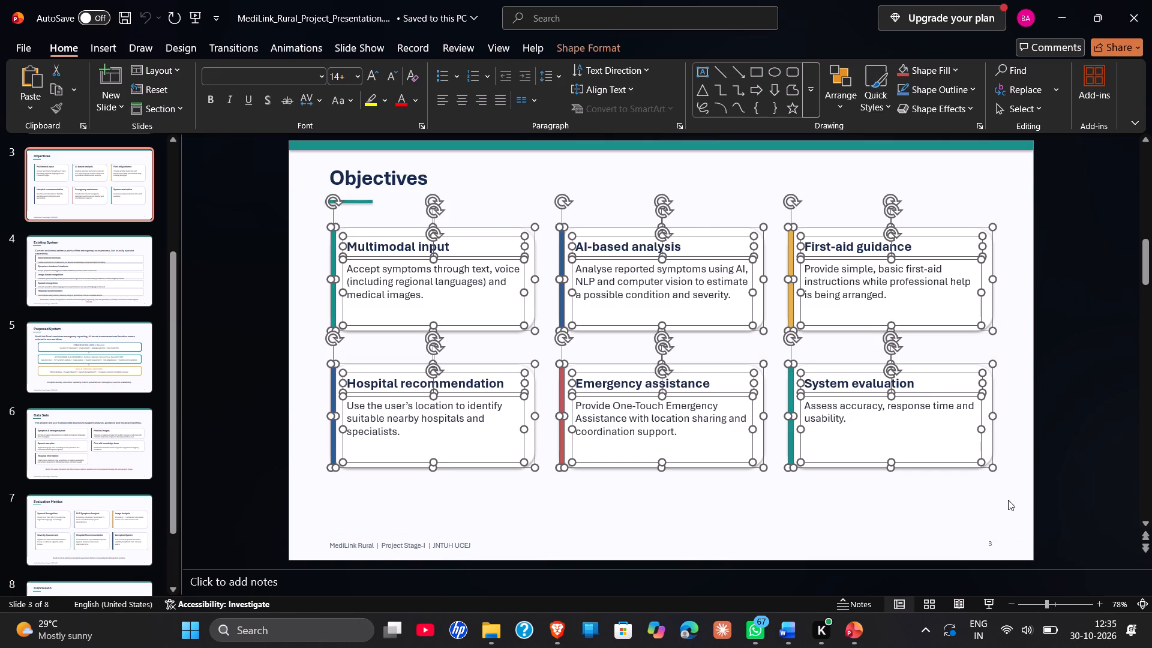
Switch back to BATCH-3.pptx and replace the body text box on the Objectives slide with the six copied cards.
{"action": "key", "text": "alt+Tab"}
{"action": "key", "text": "alt+Tab"}
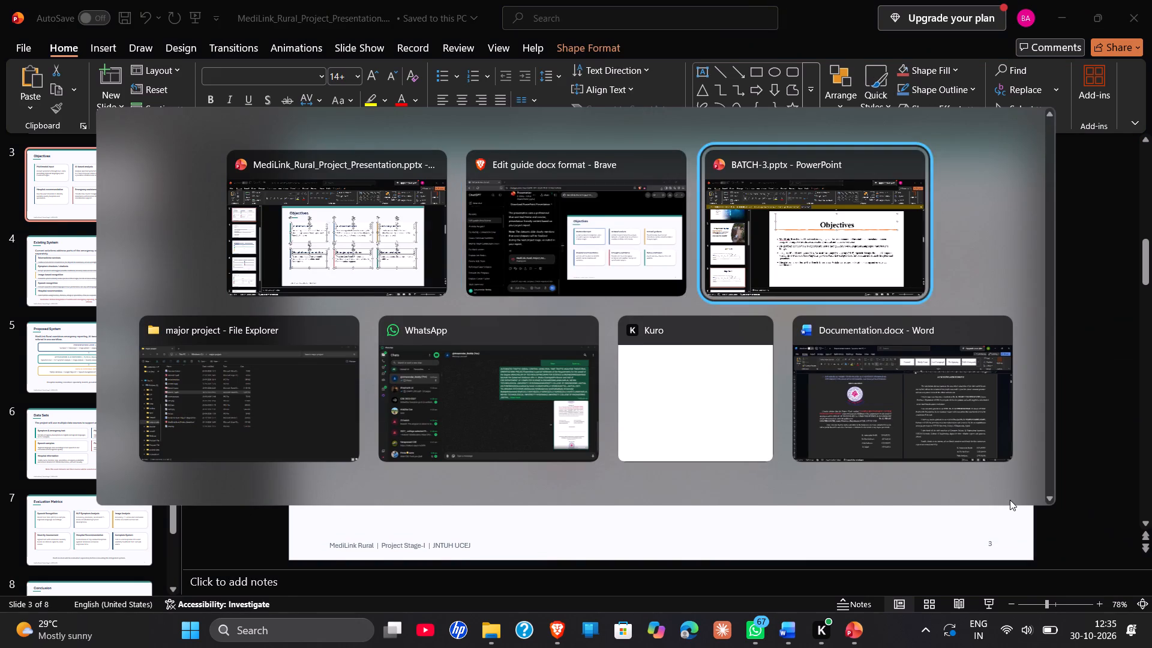
{"action": "left_click", "coordinate": [769, 409]}
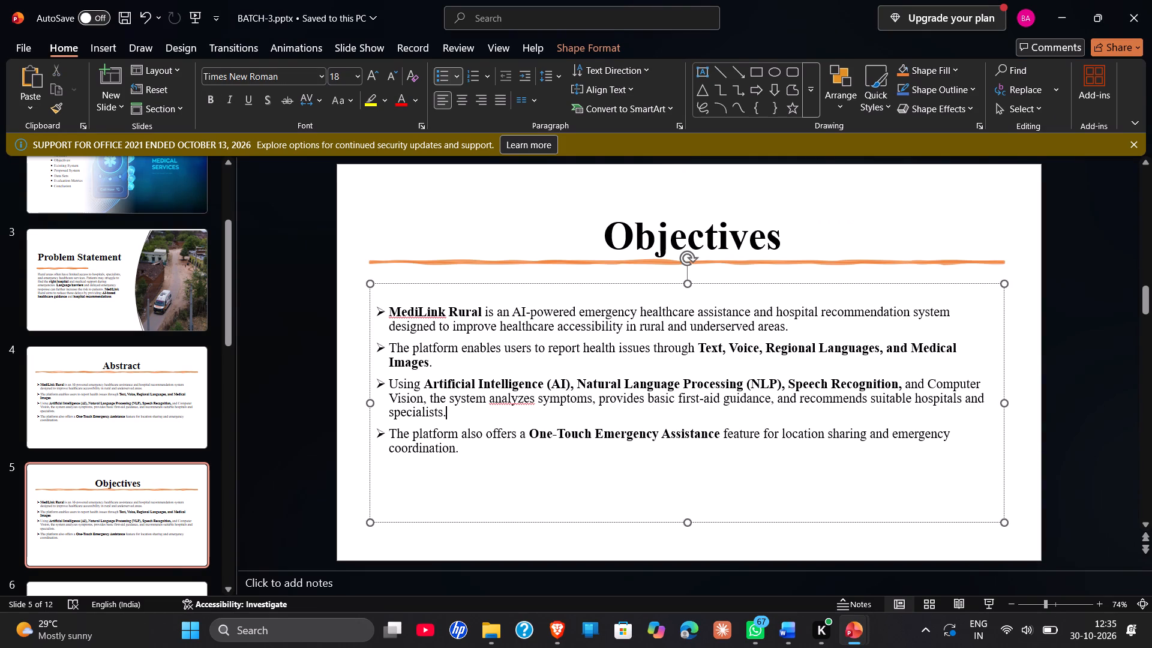
{"action": "key", "text": "Delete"}
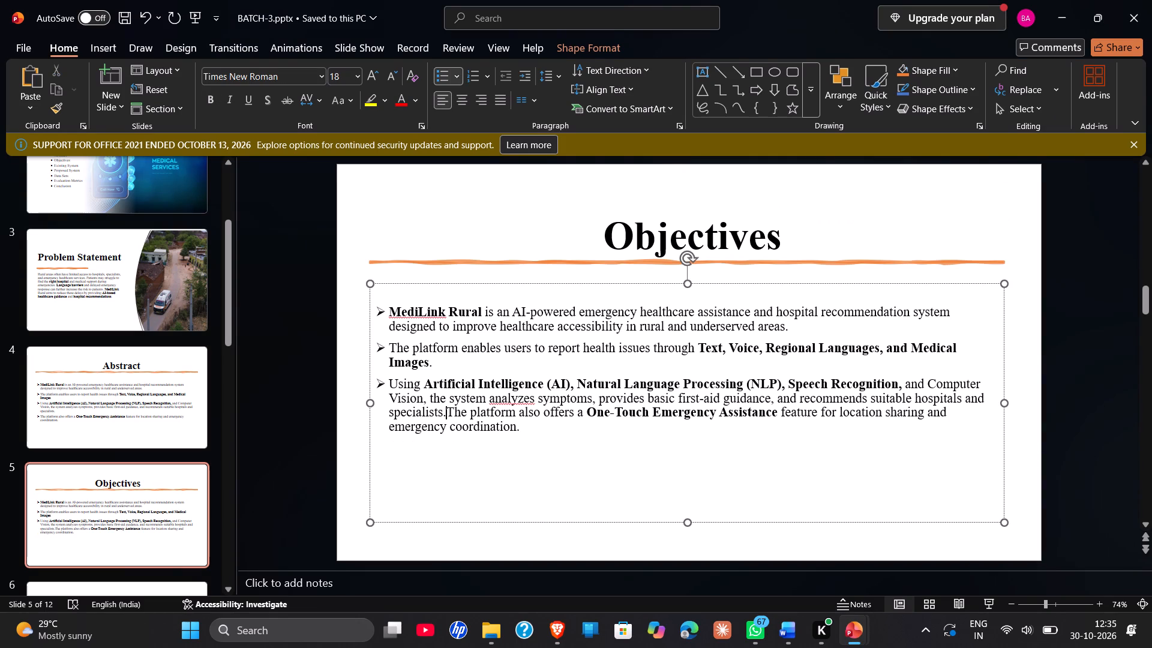
{"action": "key", "text": "Escape"}
{"action": "key", "text": "Delete"}
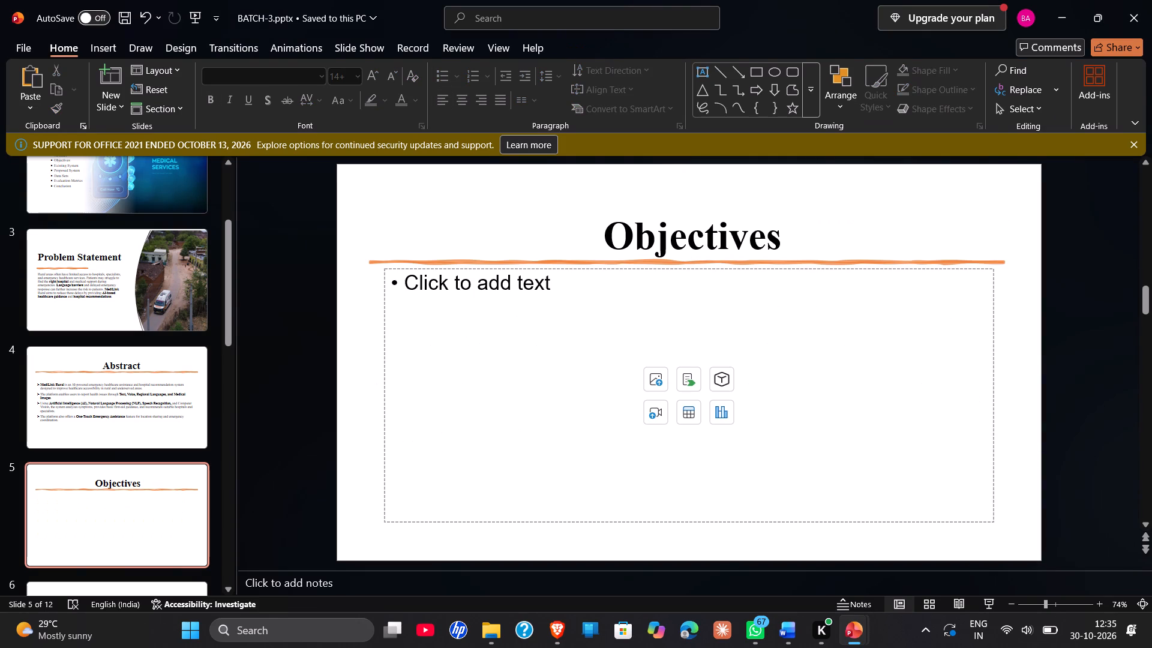
{"action": "key", "text": "ctrl+v"}
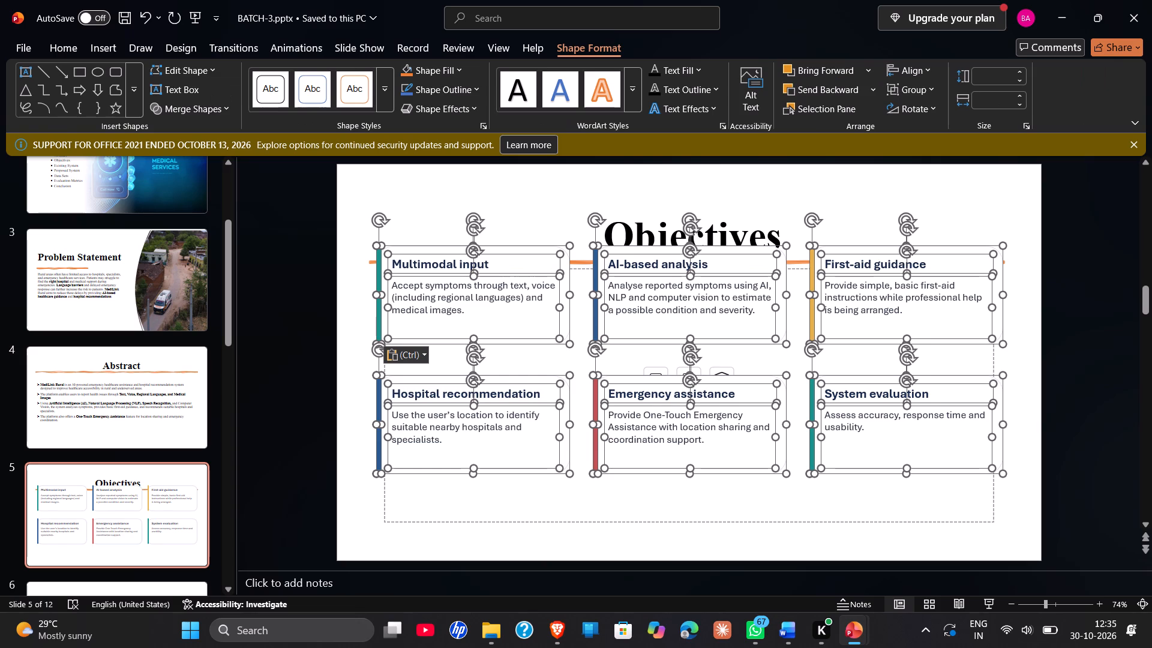
Group the pasted objective cards and move the group down below the orange line under the title.
{"action": "left_click", "coordinate": [920, 94]}
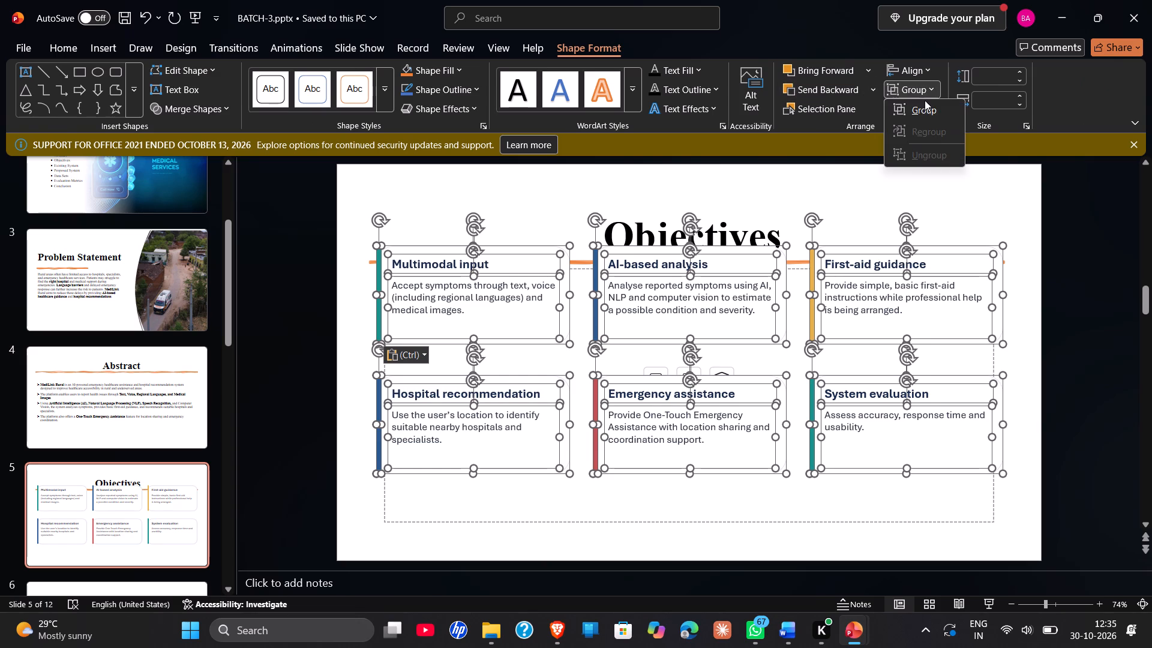
{"action": "left_click", "coordinate": [926, 105]}
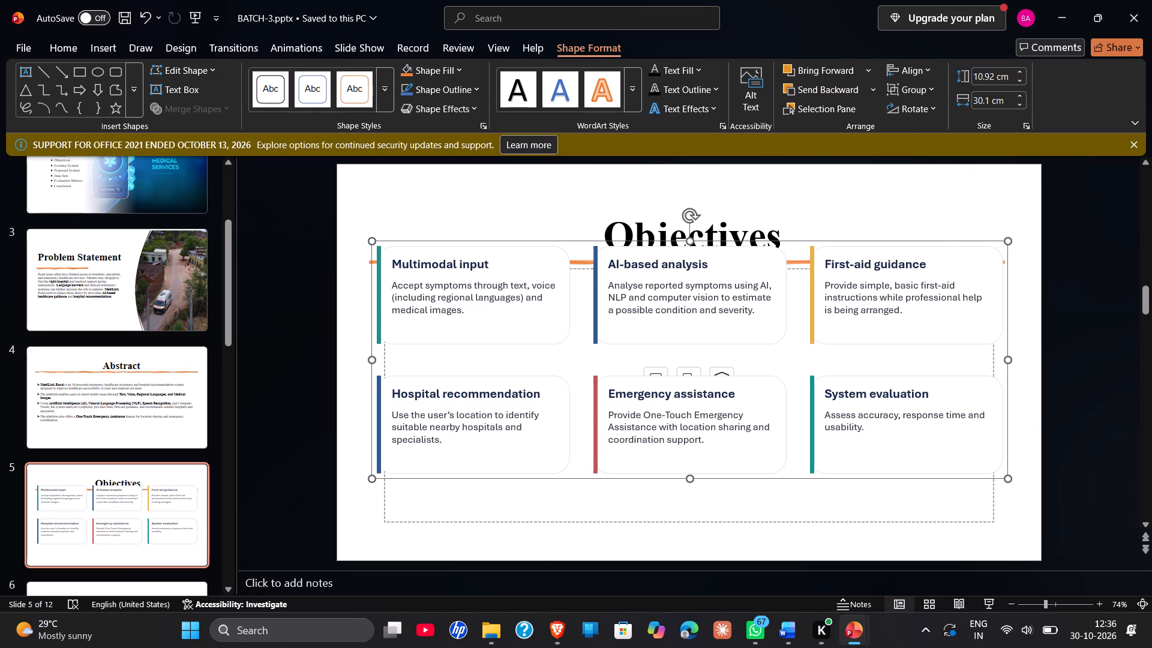
{"action": "left_click_drag", "start_coordinate": [947, 242], "coordinate": [936, 283]}
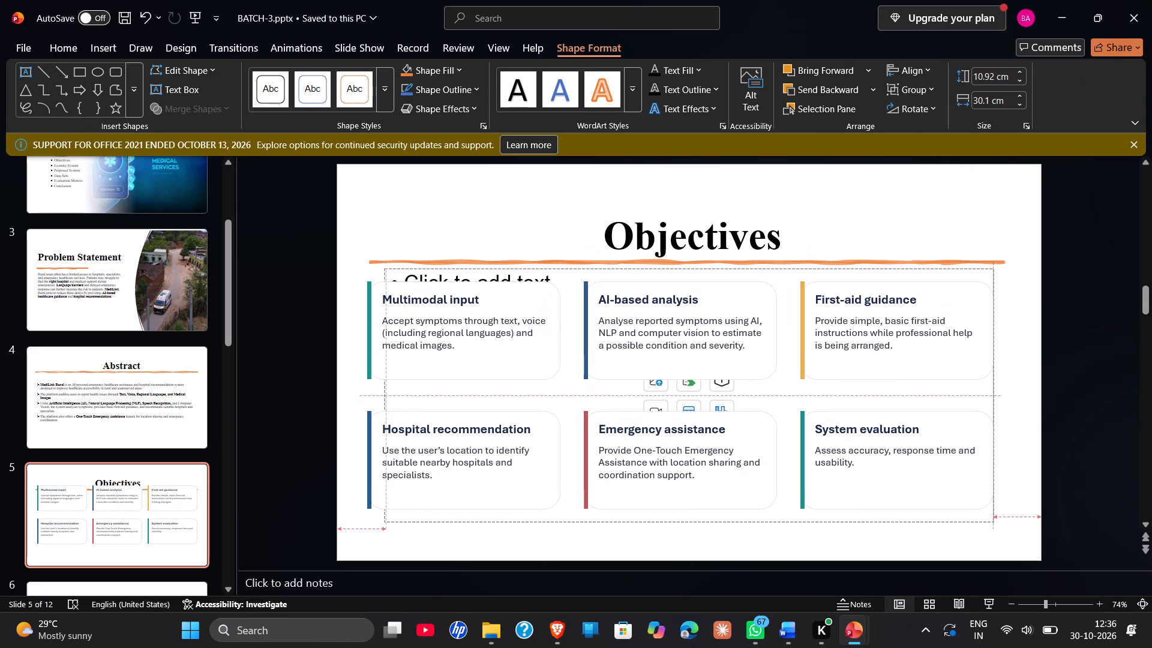
{"action": "left_click_drag", "start_coordinate": [936, 283], "coordinate": [936, 284]}
Delete the empty content placeholder behind the grouped cards on the Objectives slide.
{"action": "left_click", "coordinate": [971, 267]}
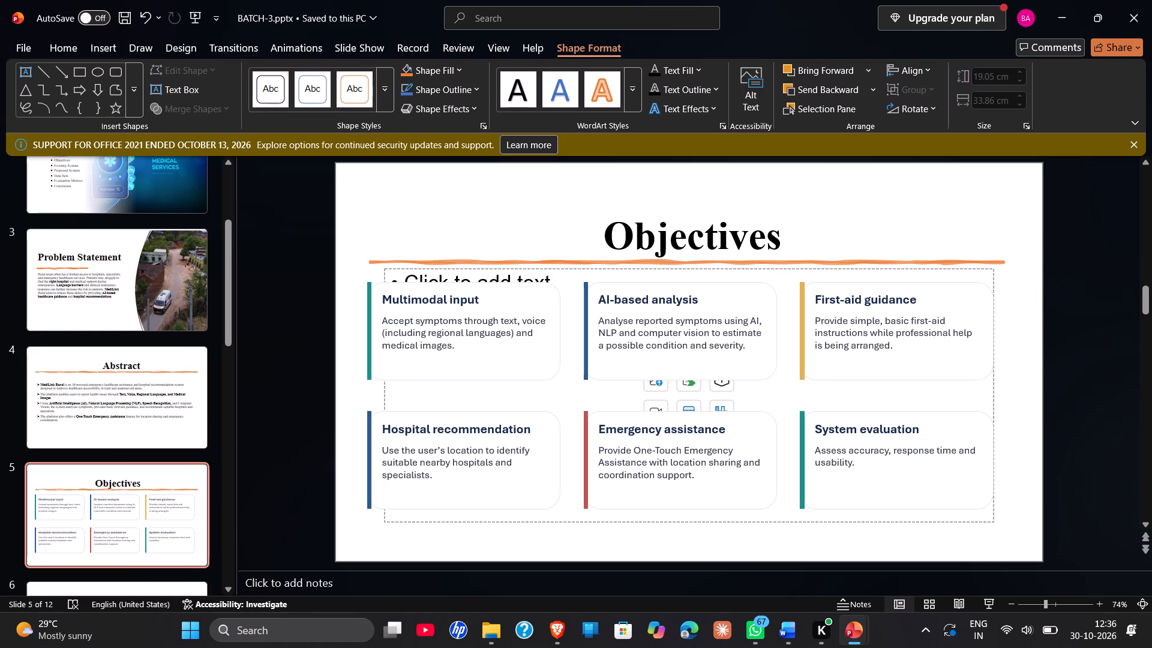
{"action": "left_click", "coordinate": [971, 268]}
{"action": "left_click", "coordinate": [961, 295]}
{"action": "left_click_drag", "start_coordinate": [961, 295], "coordinate": [949, 387]}
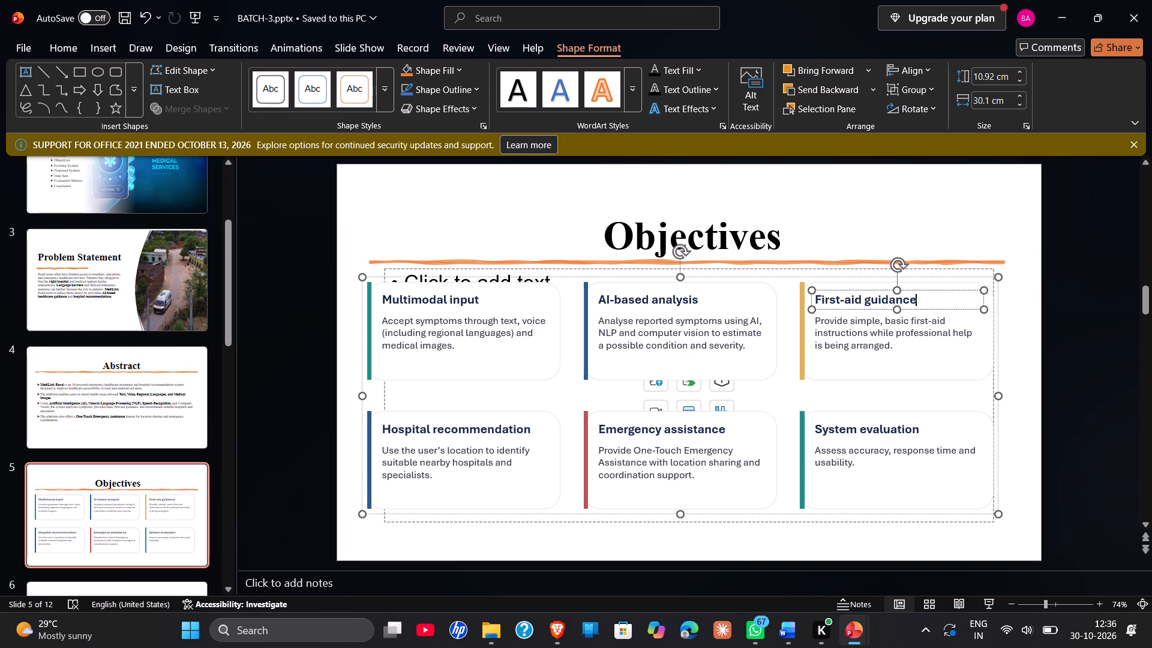
{"action": "left_click", "coordinate": [947, 397]}
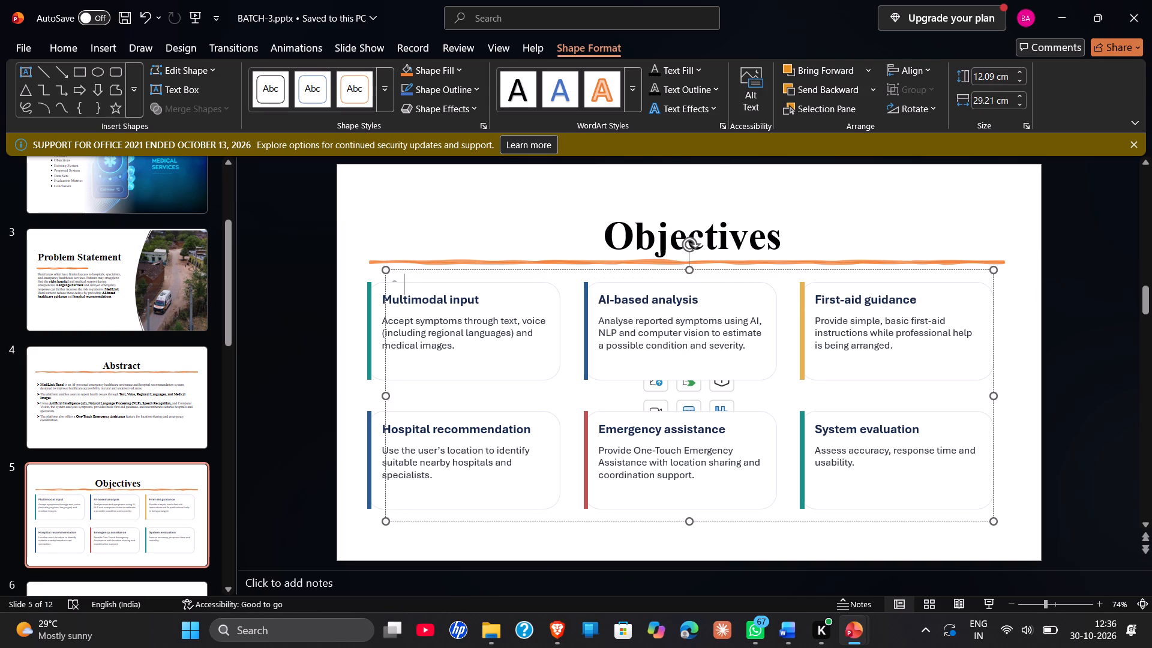
{"action": "left_click_drag", "start_coordinate": [991, 407], "coordinate": [991, 511]}
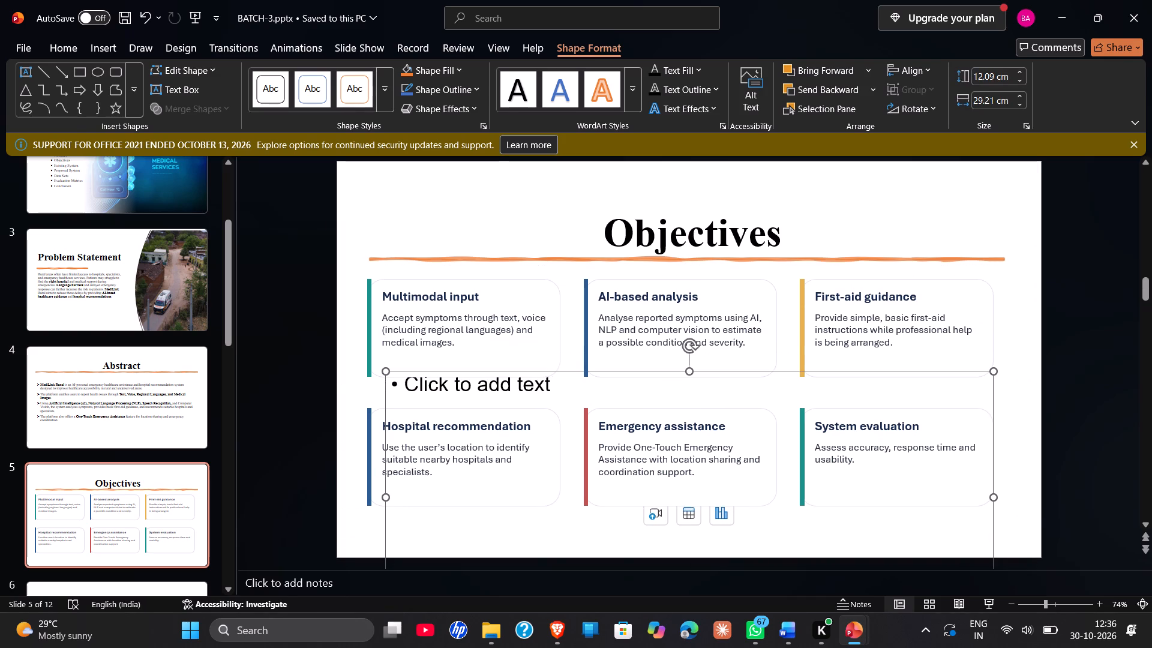
{"action": "key", "text": "Delete"}
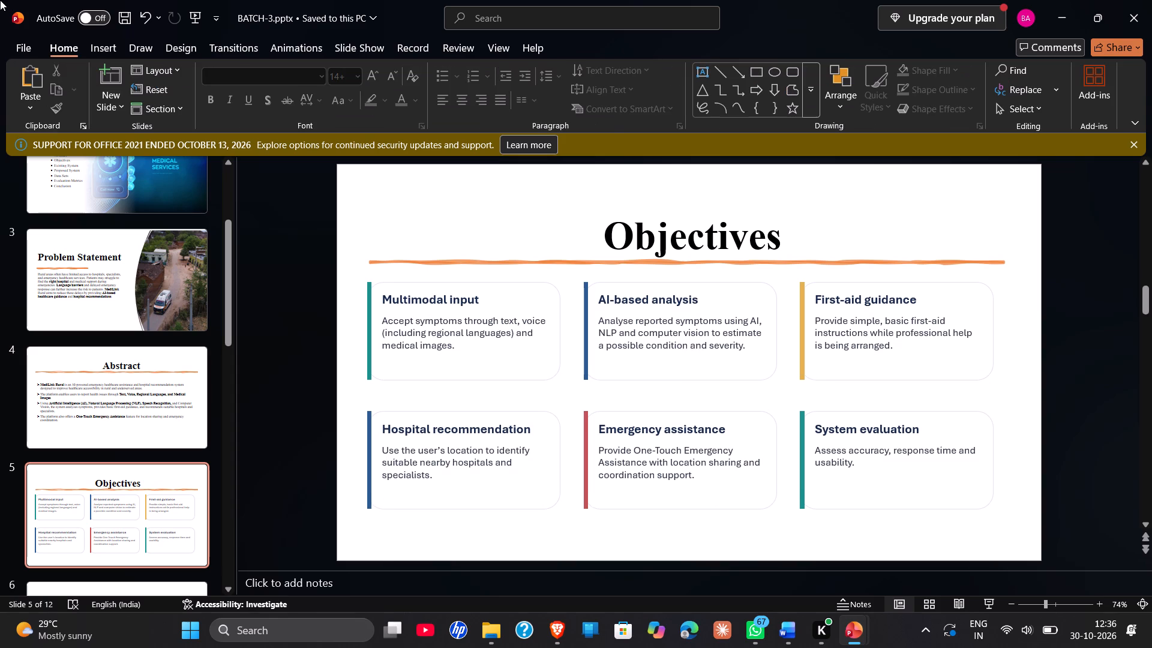
Examine the MediLink presentation's Existing System and Data Sets slides and check BATCH-3's slides against its contents list.
{"action": "key", "text": "alt+Tab"}
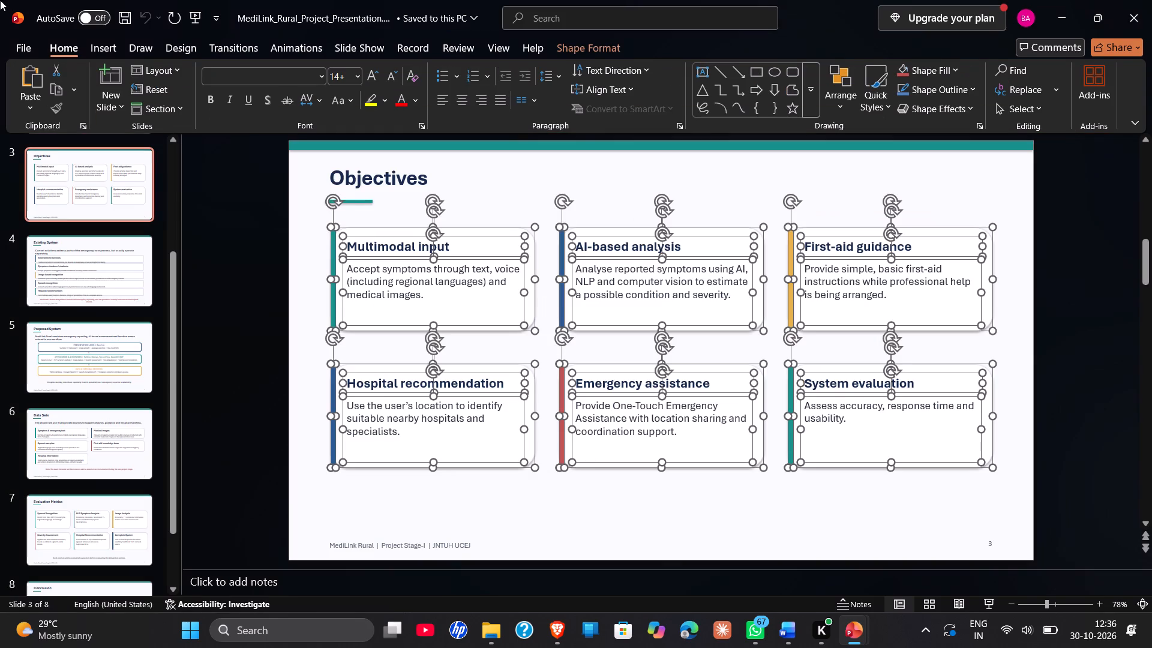
{"action": "key", "text": "Escape"}
{"action": "key", "text": "Down"}
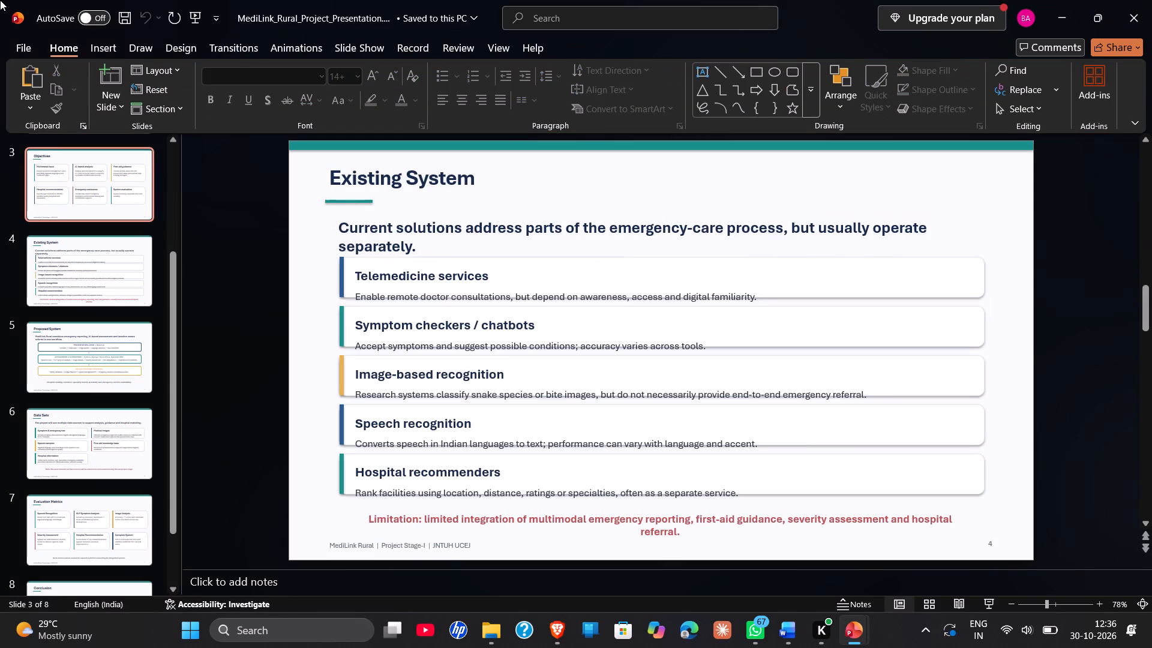
{"action": "key", "text": "alt+Tab"}
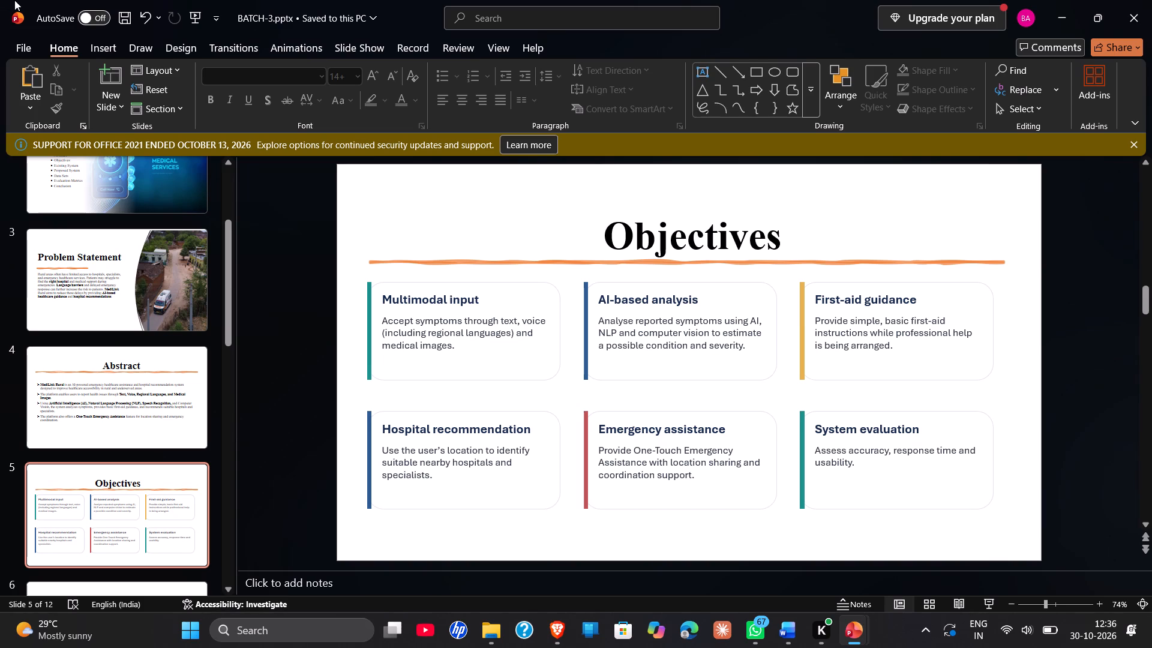
{"action": "scroll", "coordinate": [787, 328], "scroll_direction": "down", "scroll_amount": 2}
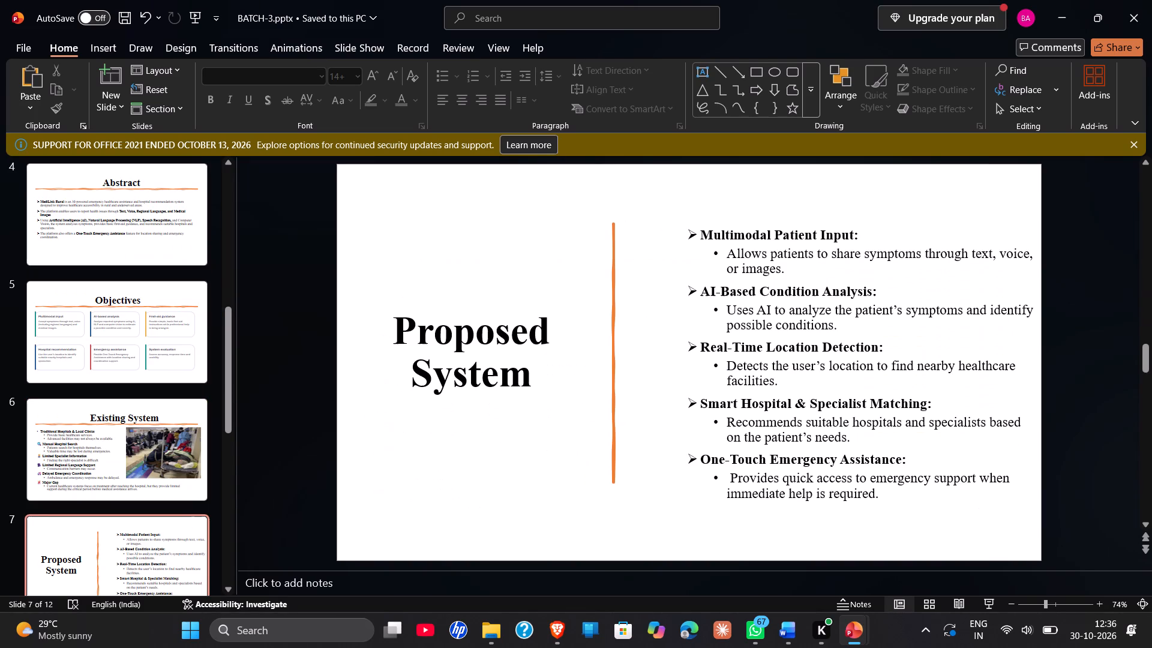
{"action": "scroll", "coordinate": [644, 319], "scroll_direction": "down", "scroll_amount": 1}
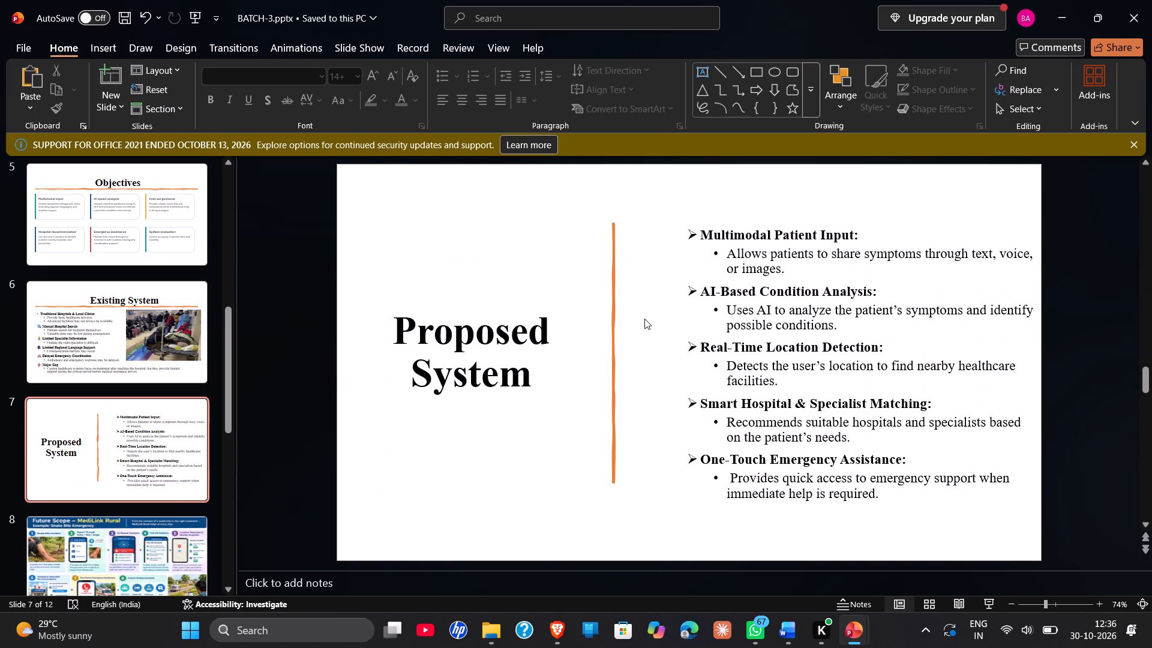
{"action": "scroll", "coordinate": [644, 319], "scroll_direction": "down", "scroll_amount": 2}
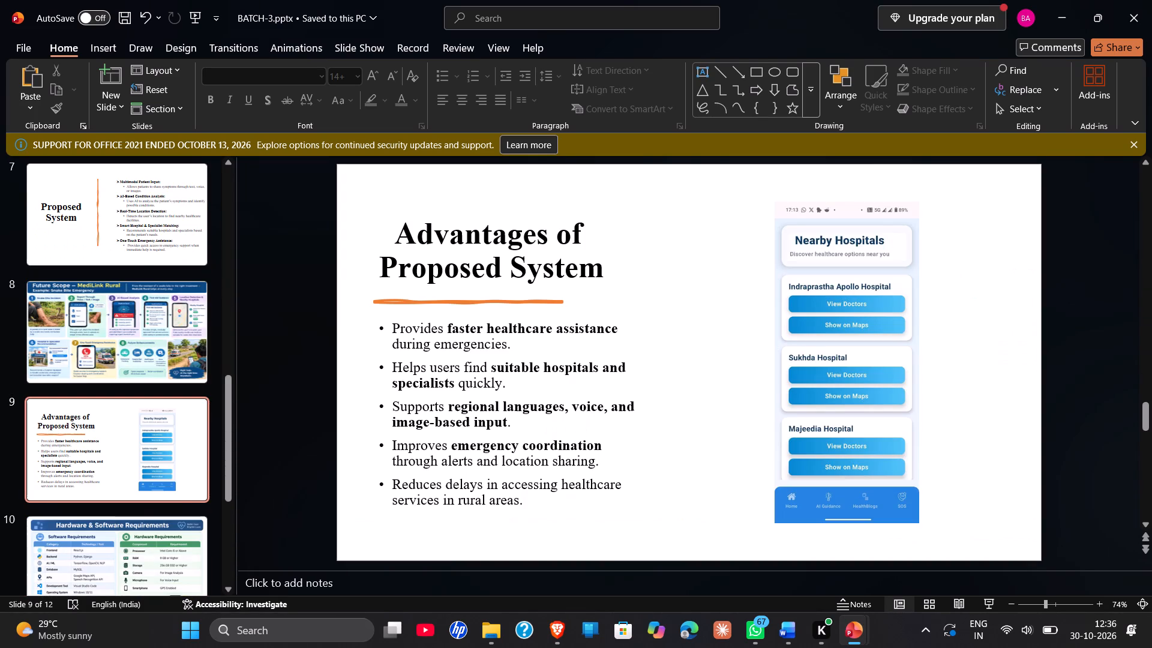
{"action": "scroll", "coordinate": [84, 329], "scroll_direction": "up", "scroll_amount": 8}
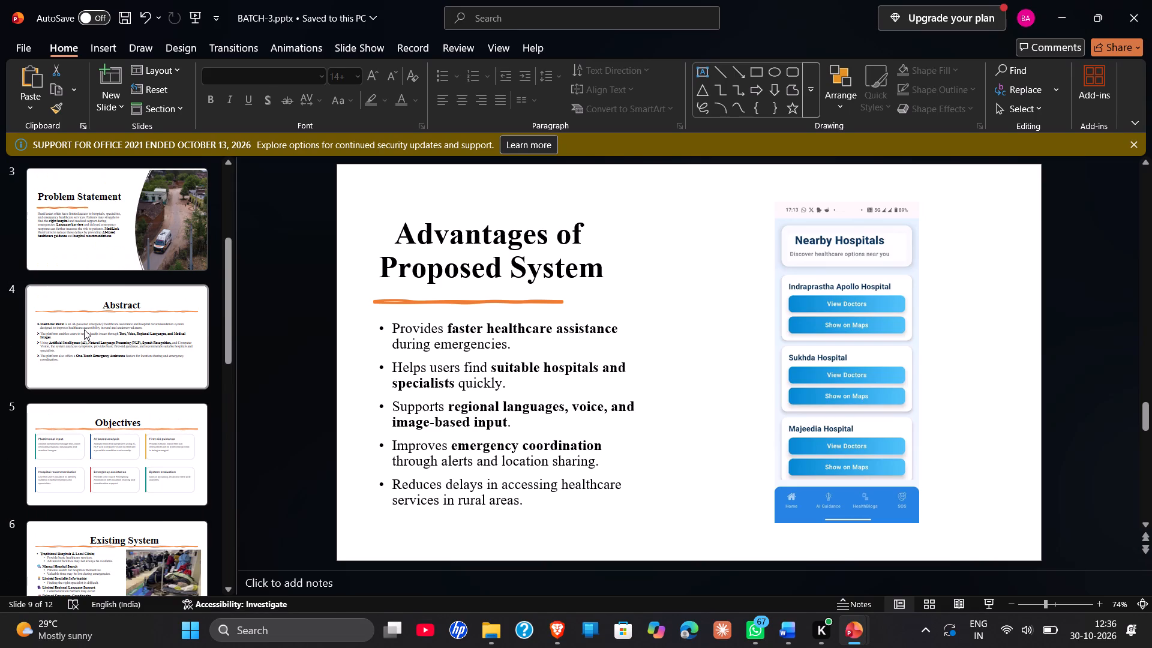
{"action": "scroll", "coordinate": [84, 329], "scroll_direction": "down", "scroll_amount": 2}
{"action": "scroll", "coordinate": [84, 334], "scroll_direction": "up", "scroll_amount": 3}
{"action": "scroll", "coordinate": [113, 269], "scroll_direction": "up", "scroll_amount": 1}
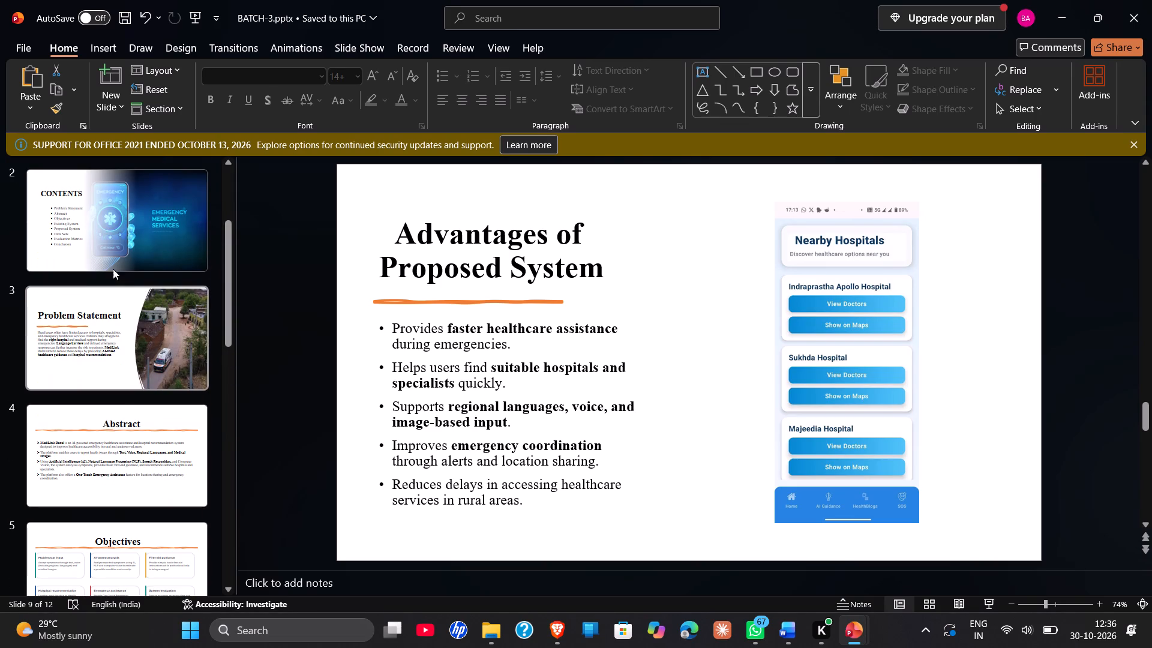
{"action": "left_click", "coordinate": [119, 238]}
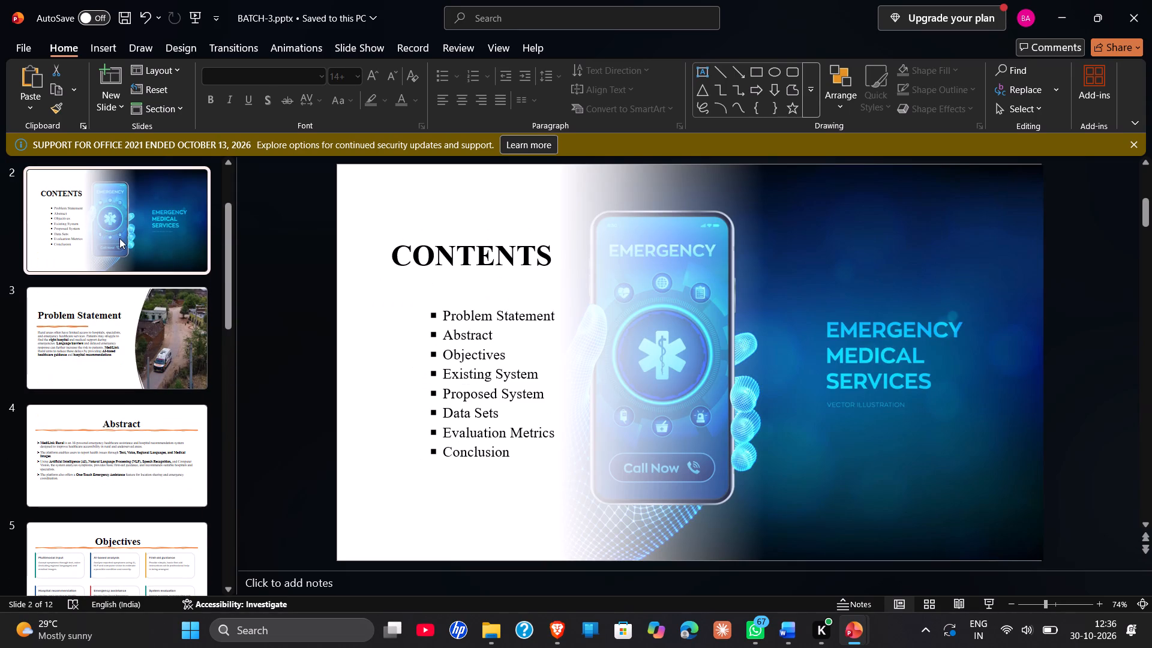
{"action": "scroll", "coordinate": [112, 322], "scroll_direction": "down", "scroll_amount": 7}
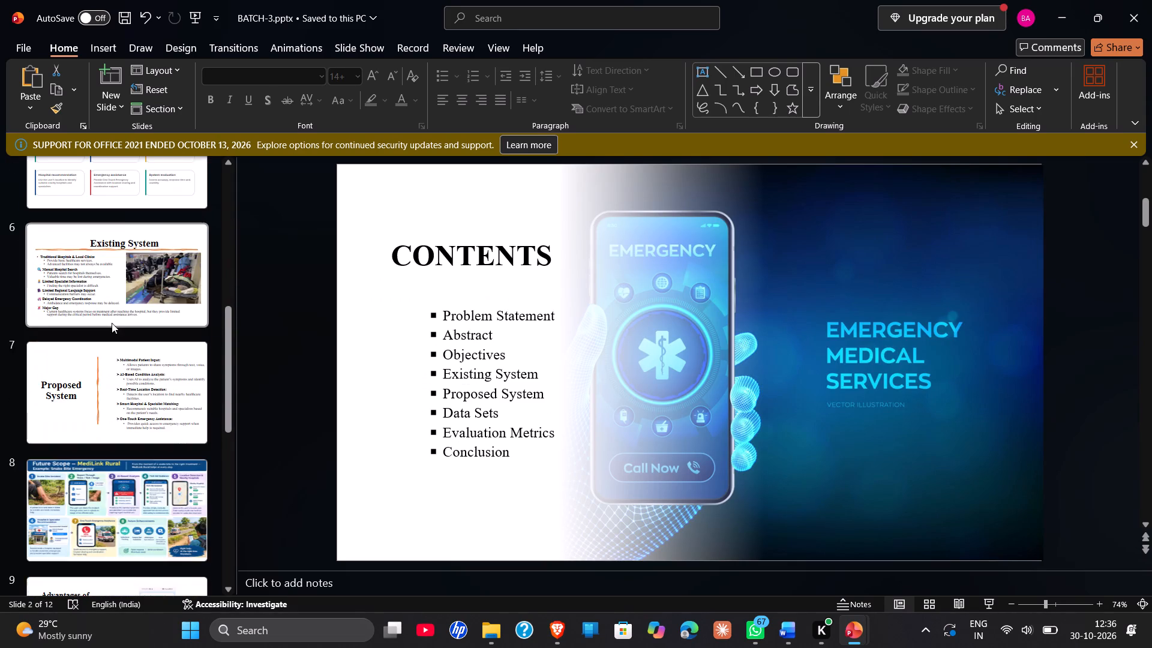
{"action": "scroll", "coordinate": [112, 323], "scroll_direction": "down", "scroll_amount": 4}
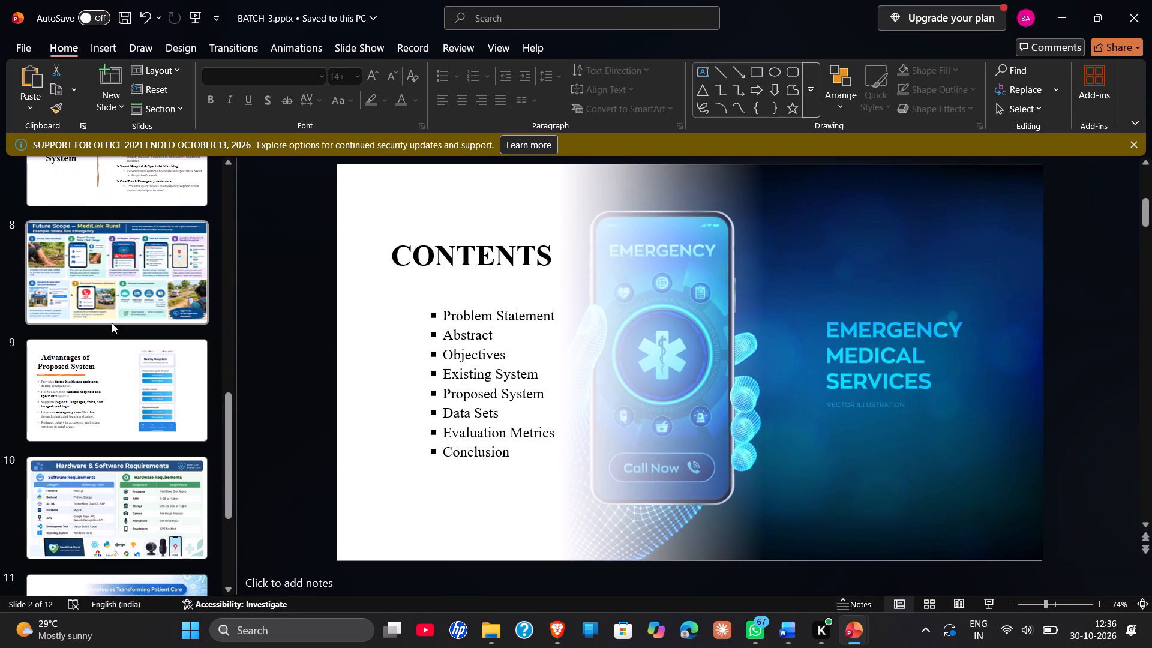
{"action": "left_click", "coordinate": [115, 418]}
{"action": "scroll", "coordinate": [115, 418], "scroll_direction": "down", "scroll_amount": 6}
{"action": "scroll", "coordinate": [115, 418], "scroll_direction": "up", "scroll_amount": 2}
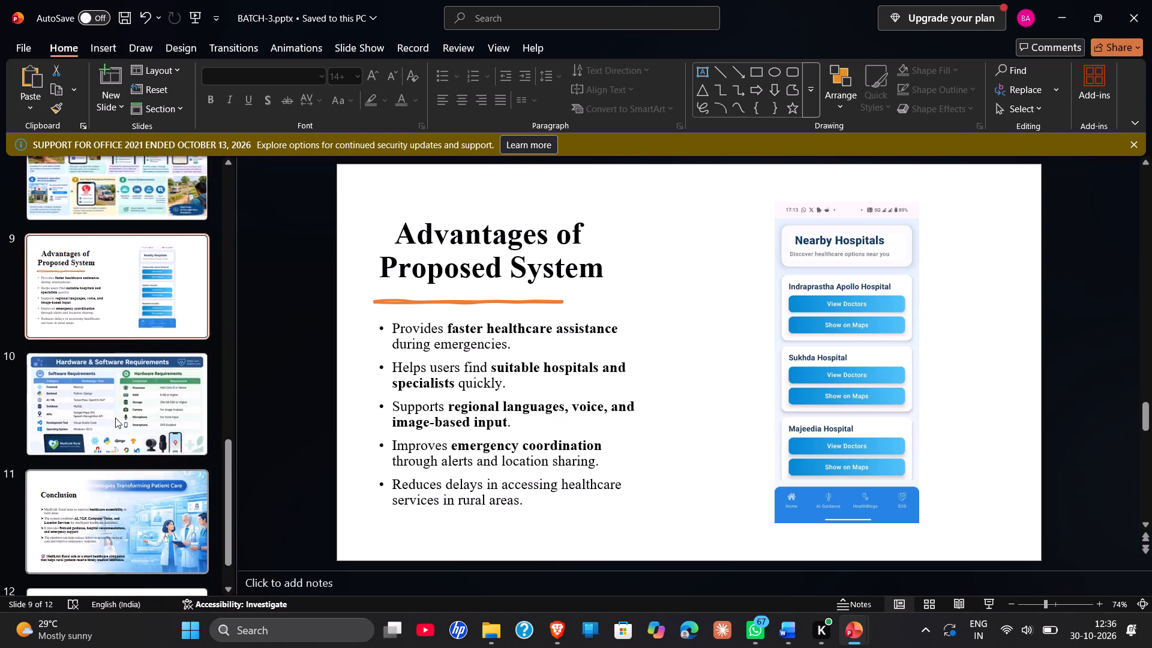
{"action": "scroll", "coordinate": [115, 418], "scroll_direction": "up", "scroll_amount": 3}
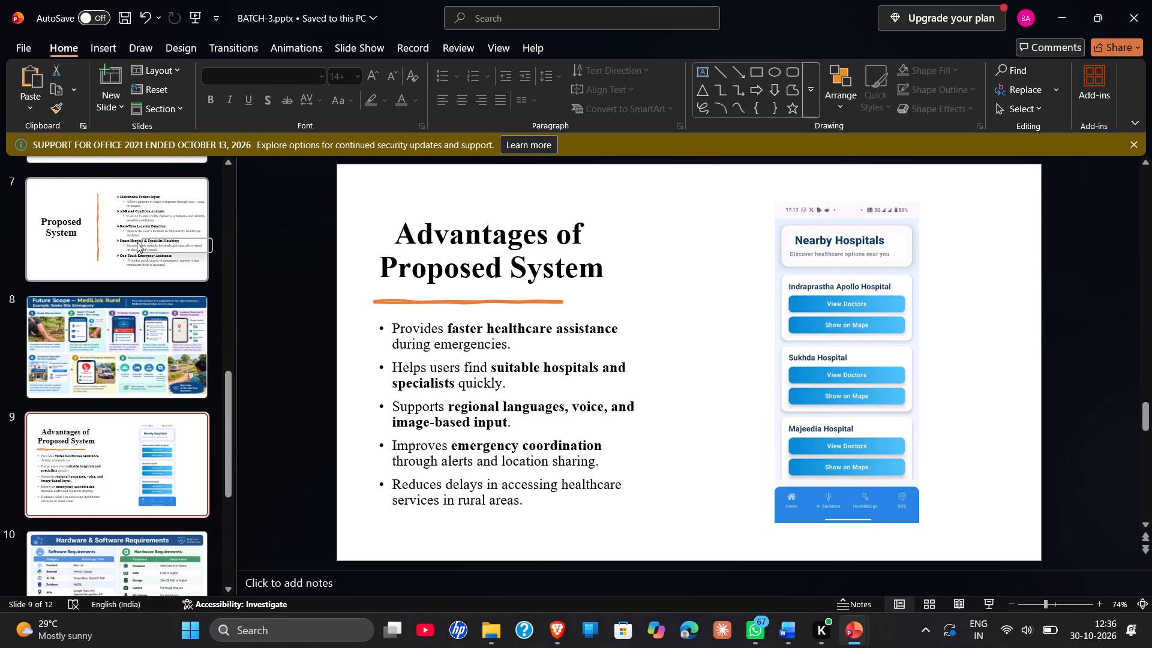
{"action": "key", "text": "alt+Tab"}
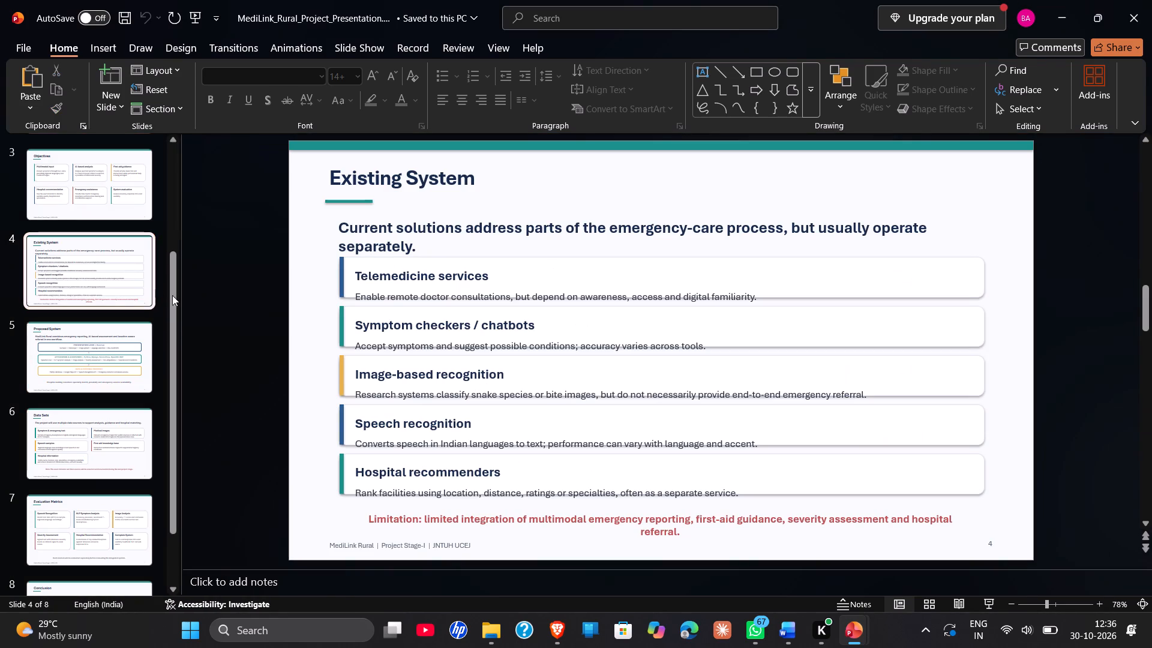
{"action": "scroll", "coordinate": [200, 320], "scroll_direction": "down", "scroll_amount": 3}
{"action": "scroll", "coordinate": [200, 320], "scroll_direction": "up", "scroll_amount": 1}
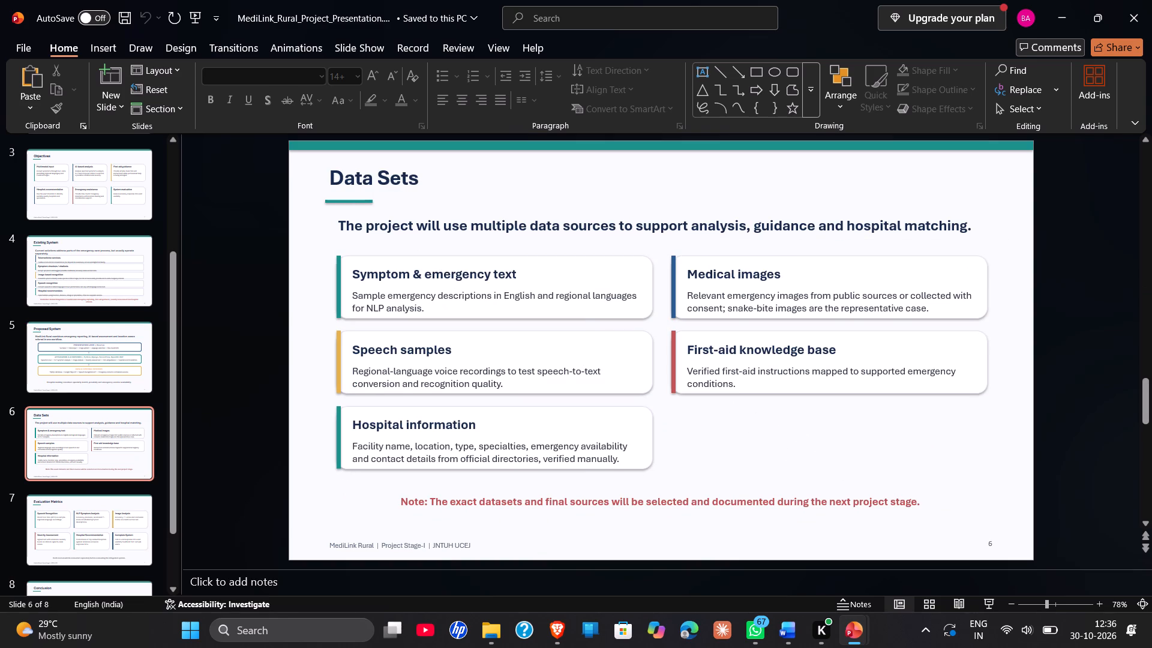
Return to BATCH-3.pptx and duplicate the Objectives slide.
{"action": "key", "text": "alt+Tab"}
{"action": "scroll", "coordinate": [102, 359], "scroll_direction": "up", "scroll_amount": 1}
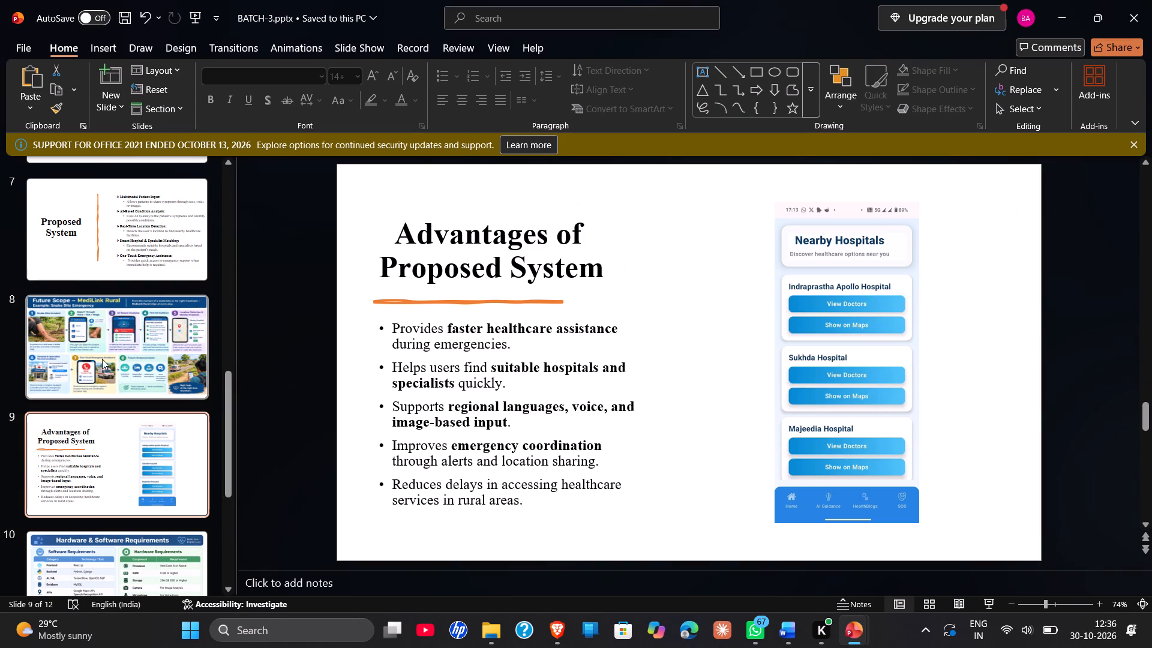
{"action": "scroll", "coordinate": [102, 359], "scroll_direction": "up", "scroll_amount": 5}
{"action": "left_click", "coordinate": [104, 355]}
{"action": "right_click", "coordinate": [104, 355]}
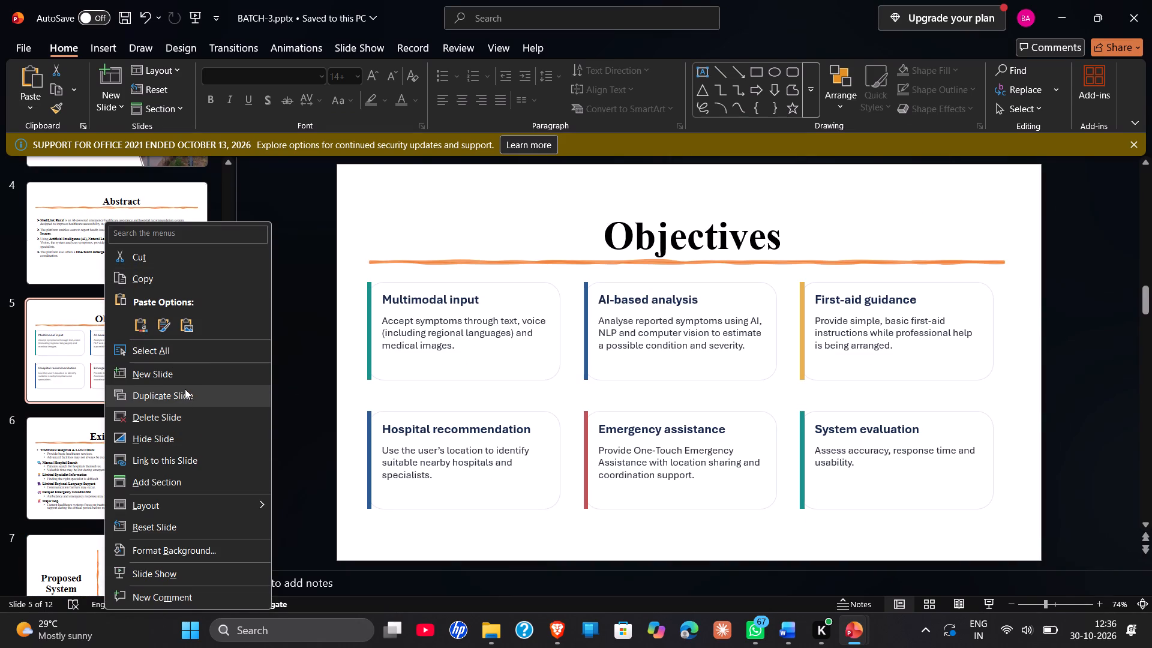
{"action": "left_click", "coordinate": [185, 389]}
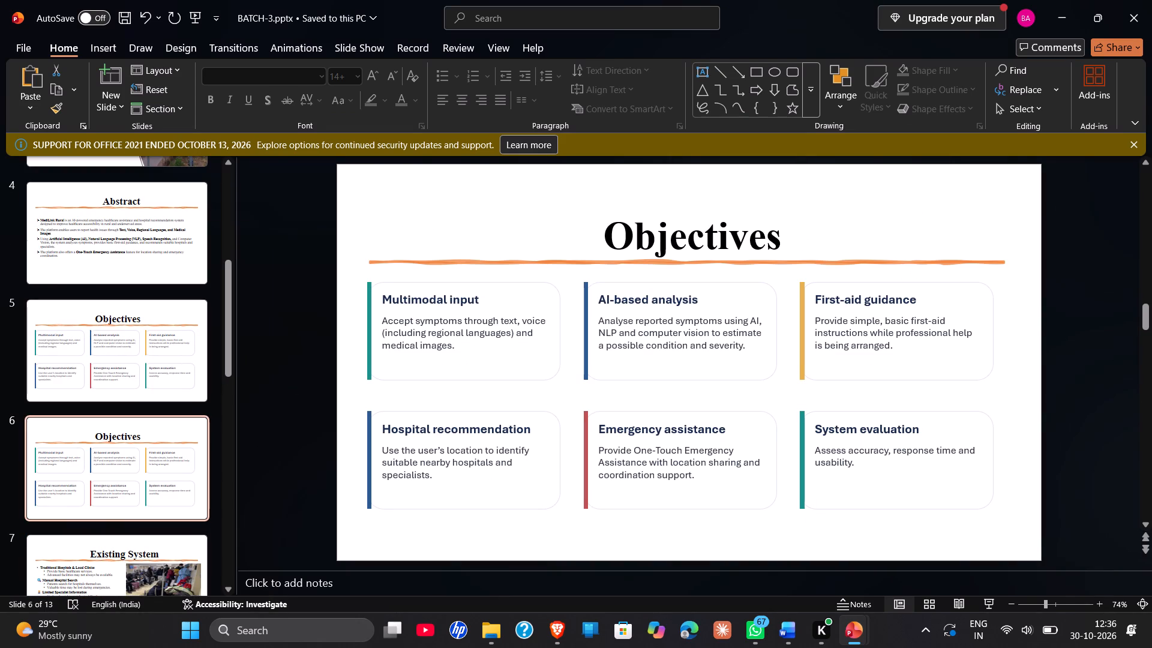
Retitle the duplicated Objectives slide "DataSets".
{"action": "double_click", "coordinate": [752, 236]}
{"action": "key", "text": "BackSpace"}
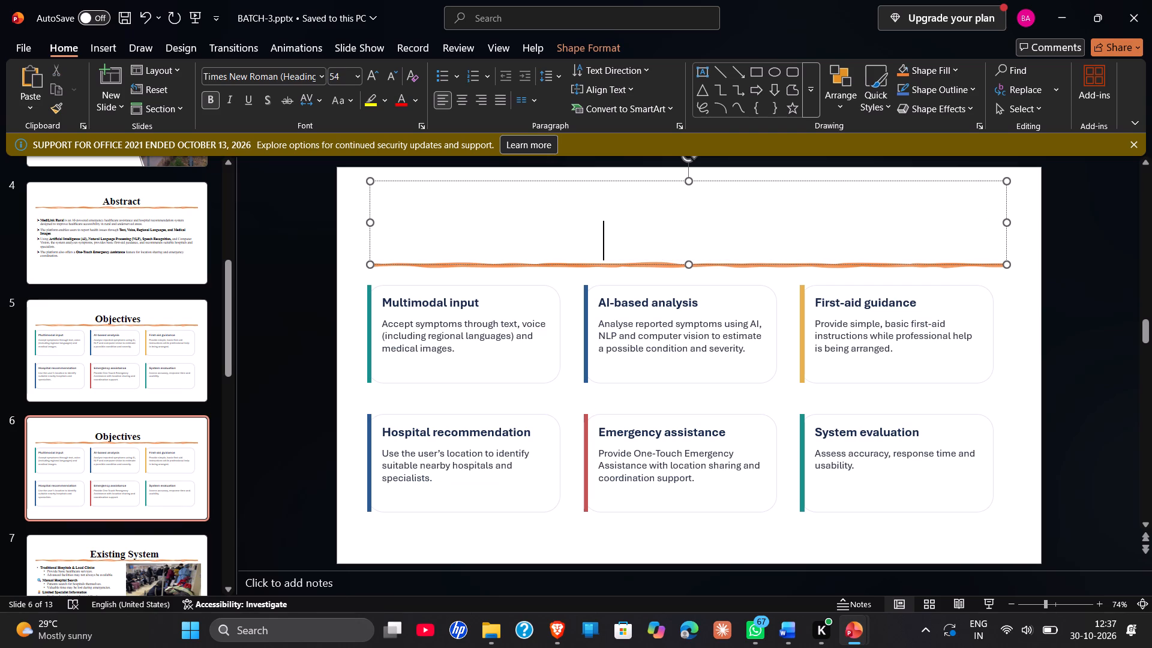
{"action": "type", "text": "Data"}
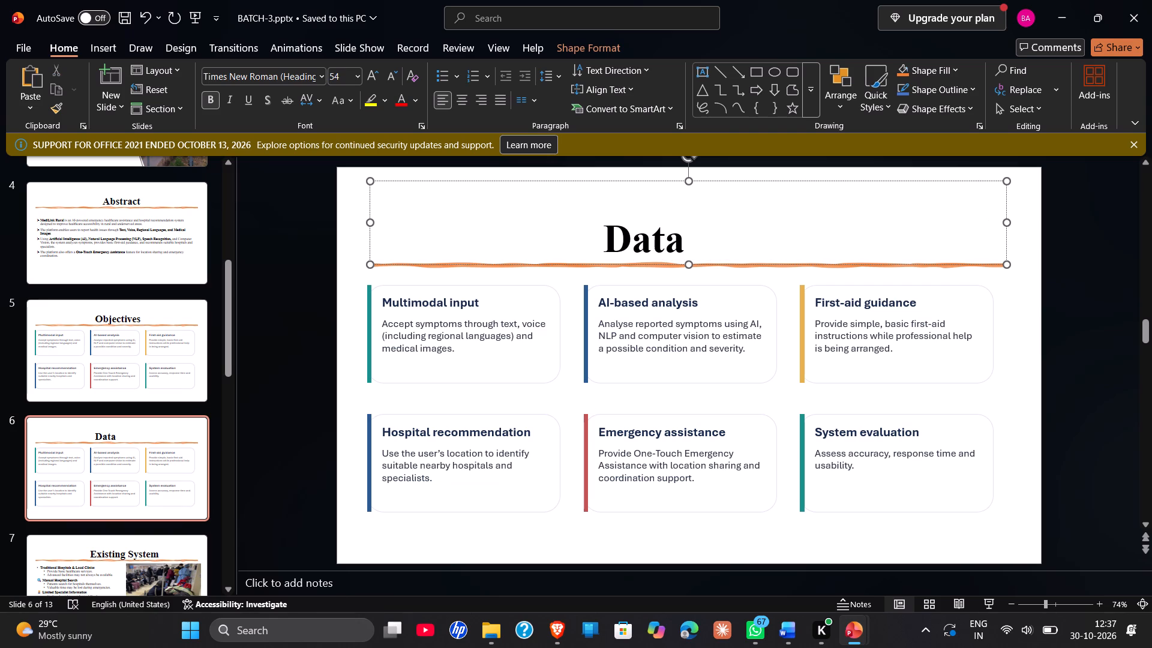
{"action": "type", "text": "Sets"}
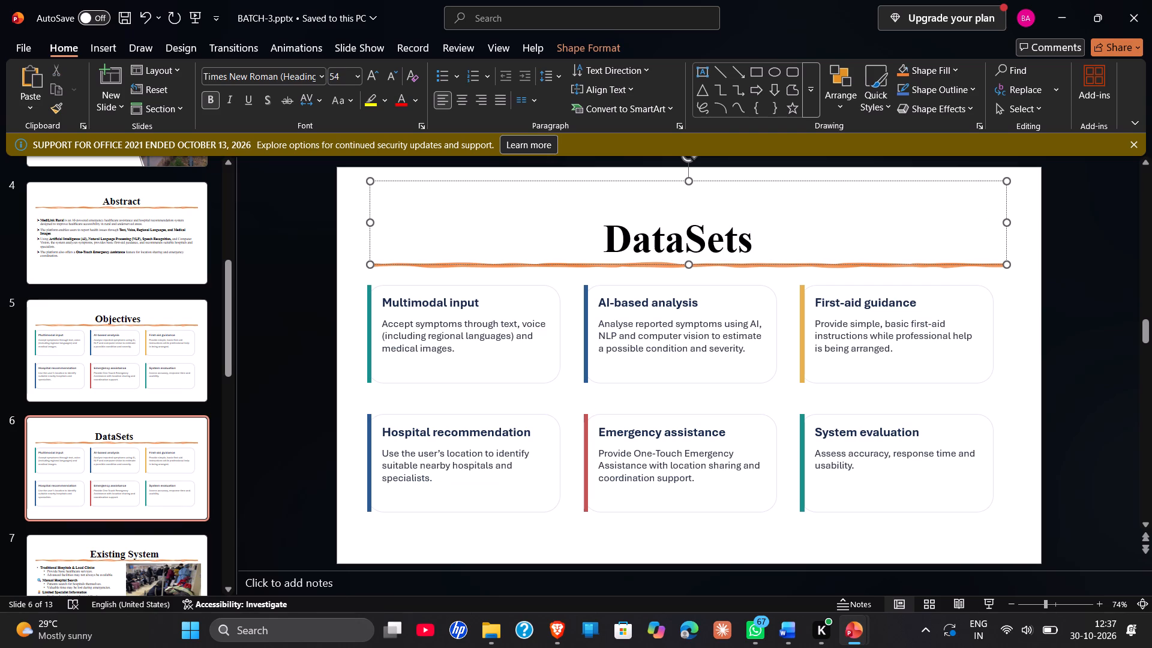
{"action": "key", "text": "Return"}
{"action": "key", "text": "BackSpace"}
Delete the grouped objective cards from the DataSets slide.
{"action": "key", "text": "Escape"}
{"action": "left_click", "coordinate": [863, 383]}
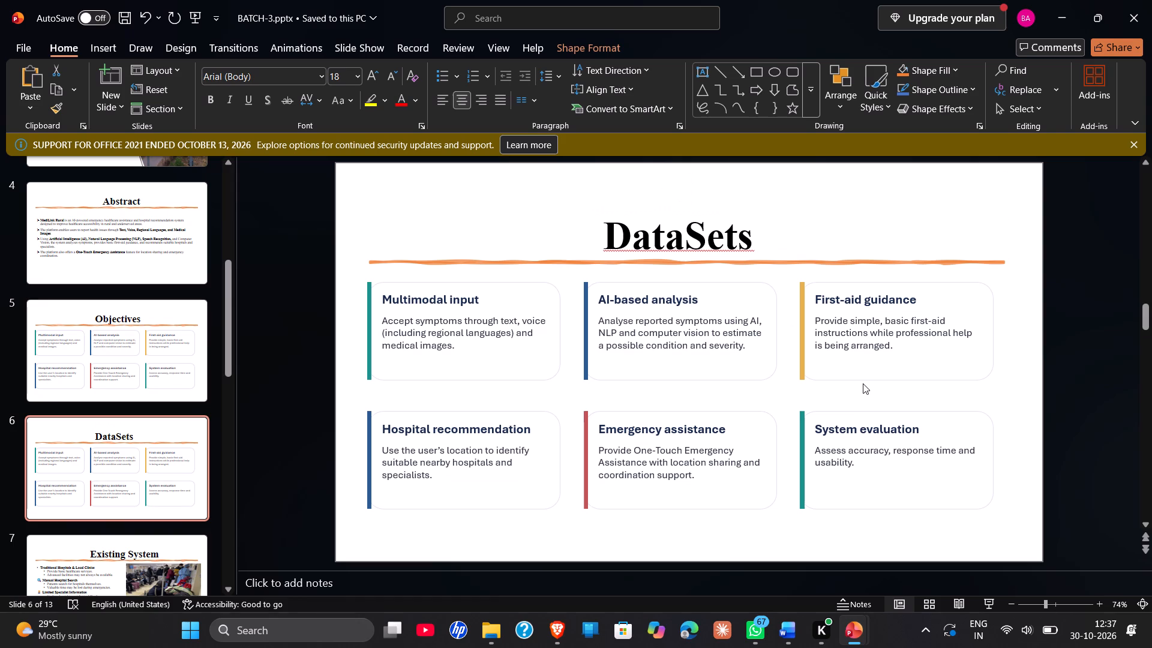
{"action": "left_click", "coordinate": [862, 374]}
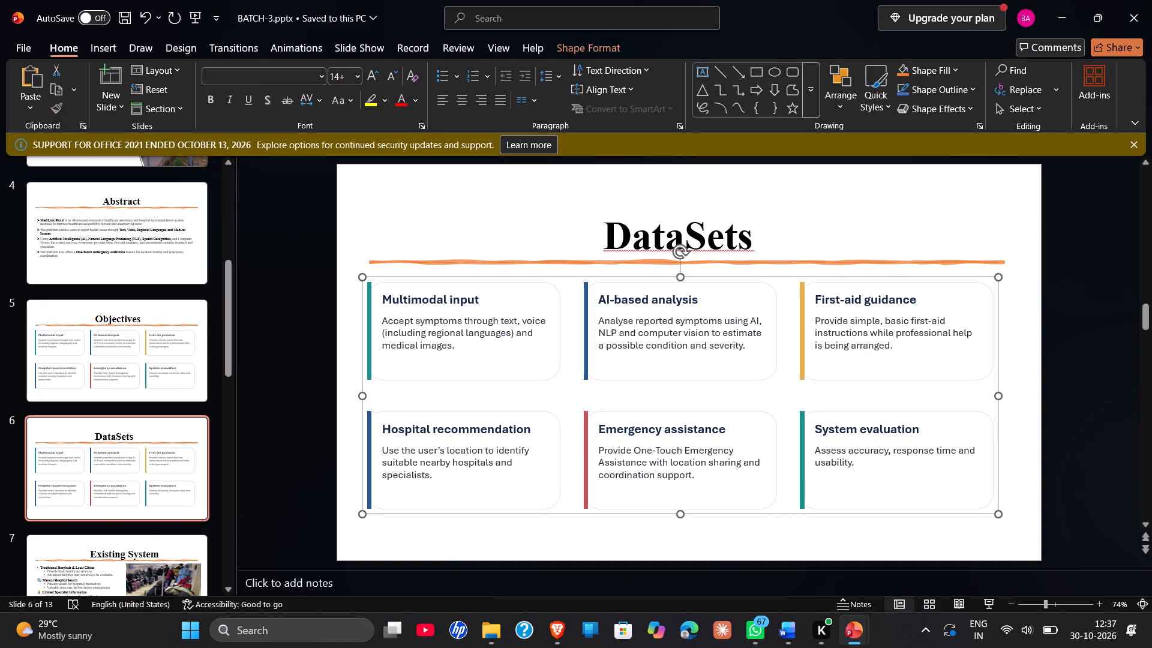
{"action": "key", "text": "Delete"}
Copy the five data source cards from the MediLink presentation's Data Sets slide onto BATCH-3's DataSets slide.
{"action": "key", "text": "alt+Tab"}
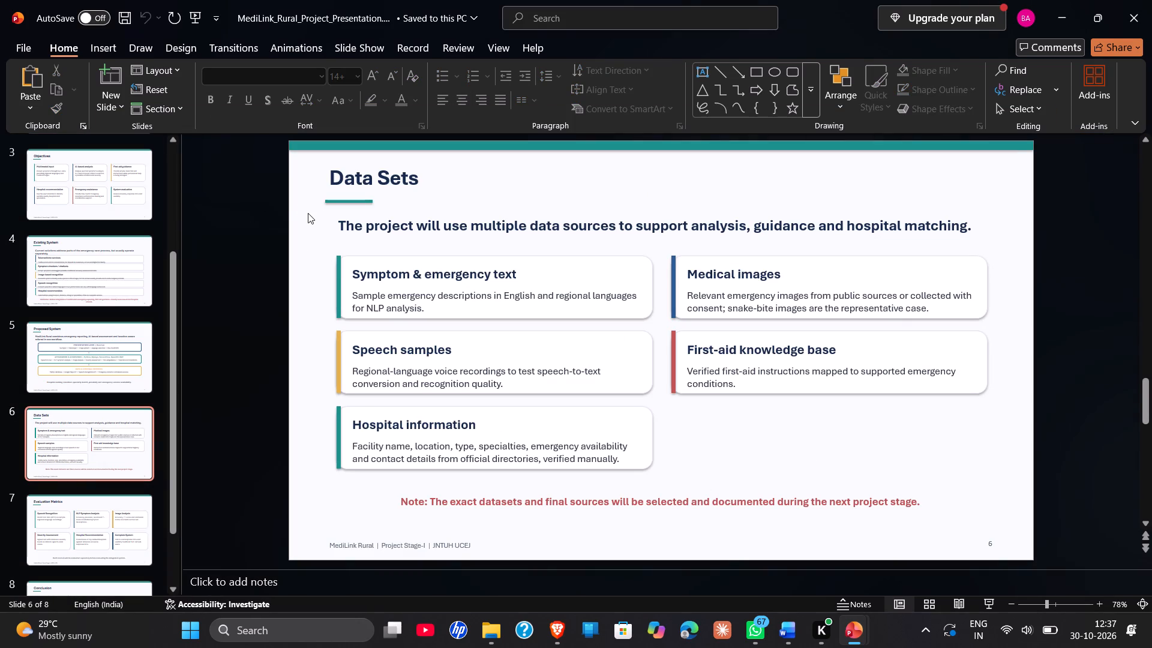
{"action": "left_click_drag", "start_coordinate": [310, 217], "coordinate": [957, 580]}
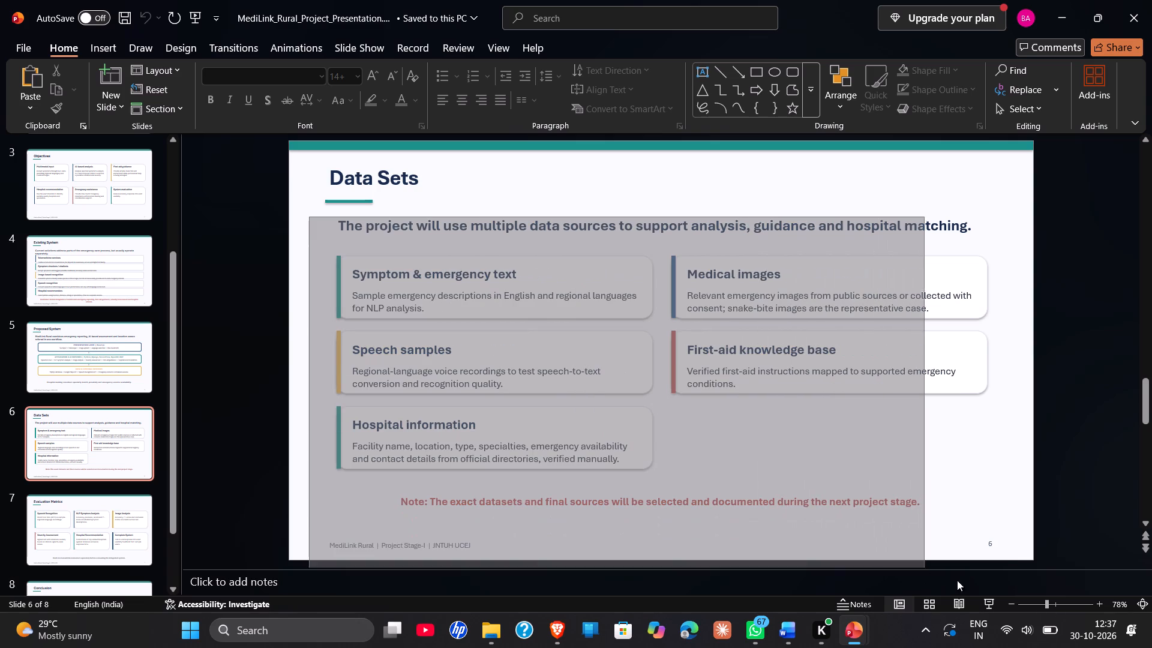
{"action": "left_click_drag", "start_coordinate": [957, 580], "coordinate": [1036, 520]}
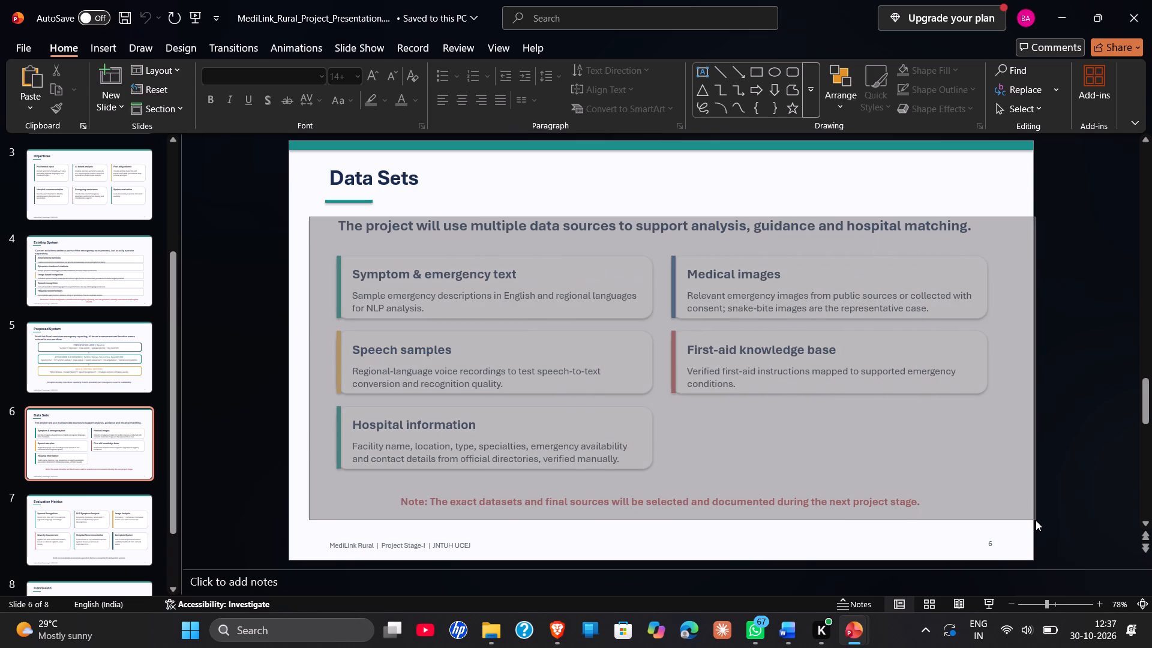
{"action": "left_click_drag", "start_coordinate": [1036, 520], "coordinate": [1007, 514]}
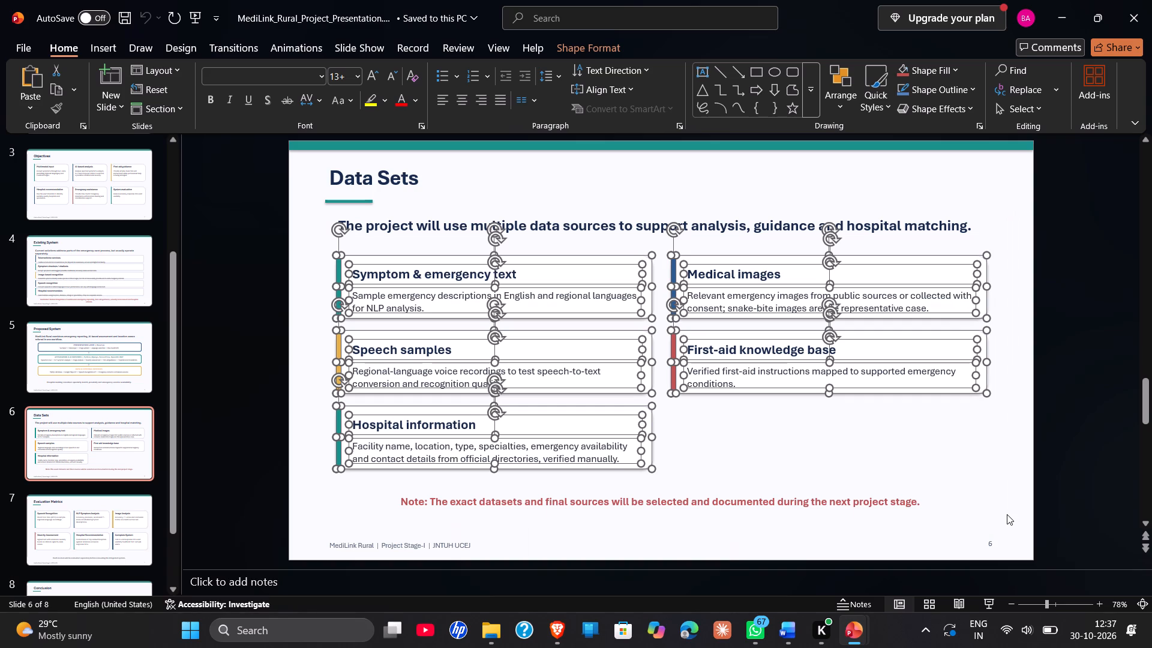
{"action": "key", "text": "ctrl+c"}
{"action": "key", "text": "alt+Tab"}
{"action": "key", "text": "ctrl+v"}
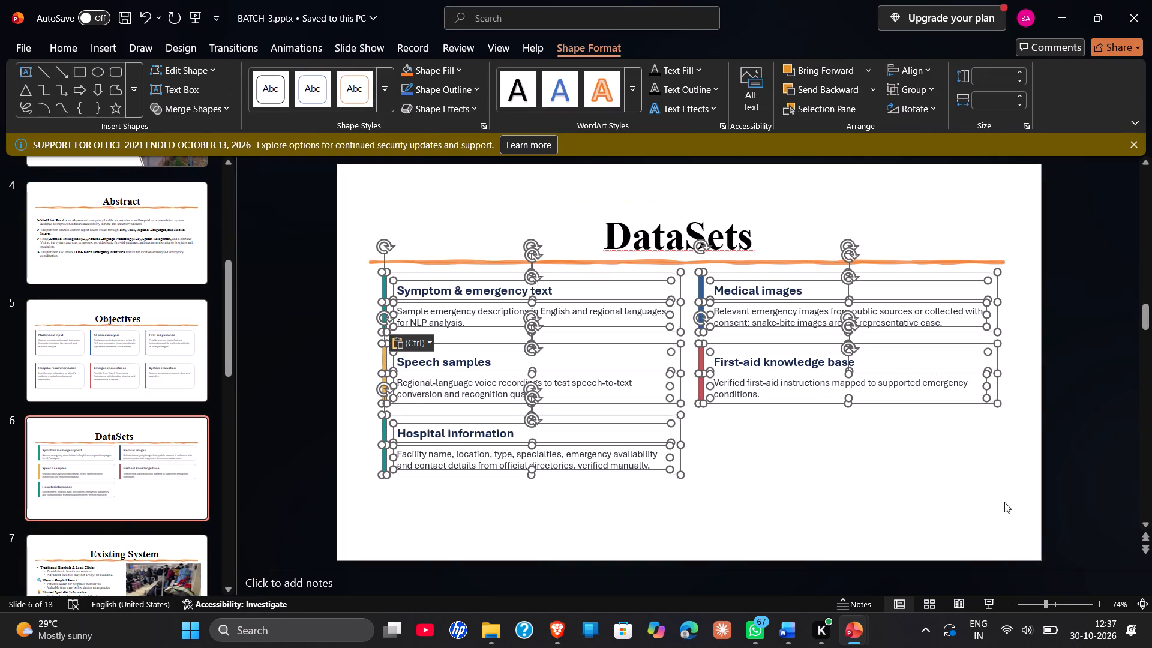
Group the pasted data source cards and move the group slightly down, away from the orange title line.
{"action": "left_click", "coordinate": [923, 87]}
{"action": "left_click", "coordinate": [928, 106]}
{"action": "left_click_drag", "start_coordinate": [893, 337], "coordinate": [896, 379]}
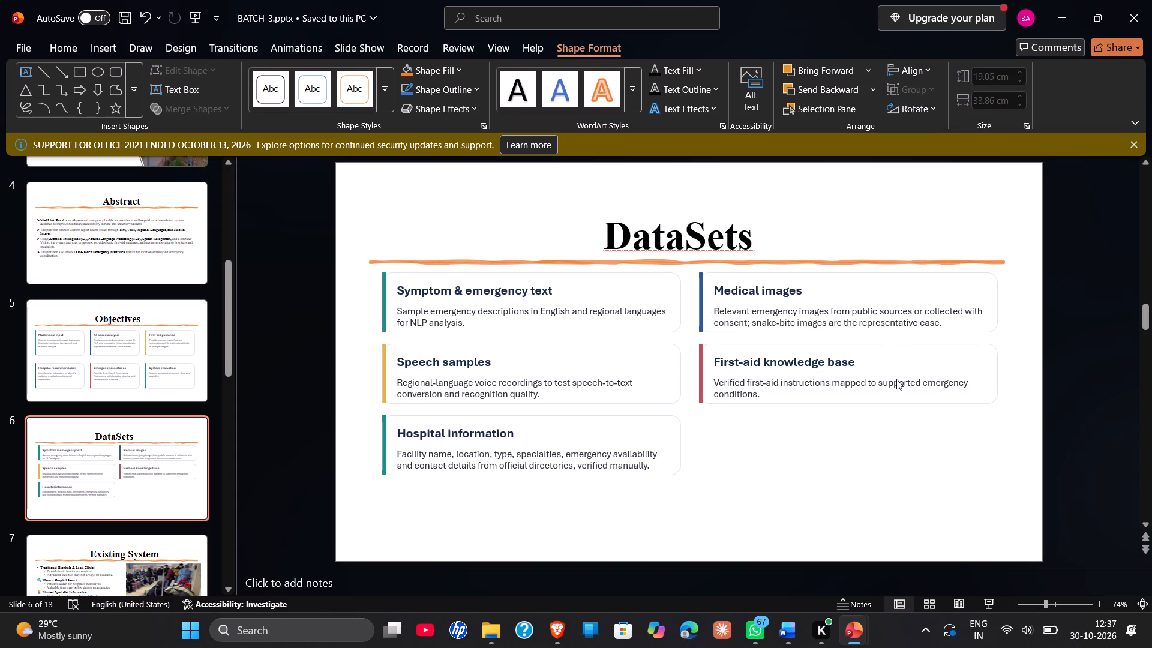
{"action": "left_click_drag", "start_coordinate": [896, 379], "coordinate": [895, 380]}
{"action": "left_click", "coordinate": [889, 416]}
{"action": "left_click", "coordinate": [866, 389]}
{"action": "left_click", "coordinate": [890, 469]}
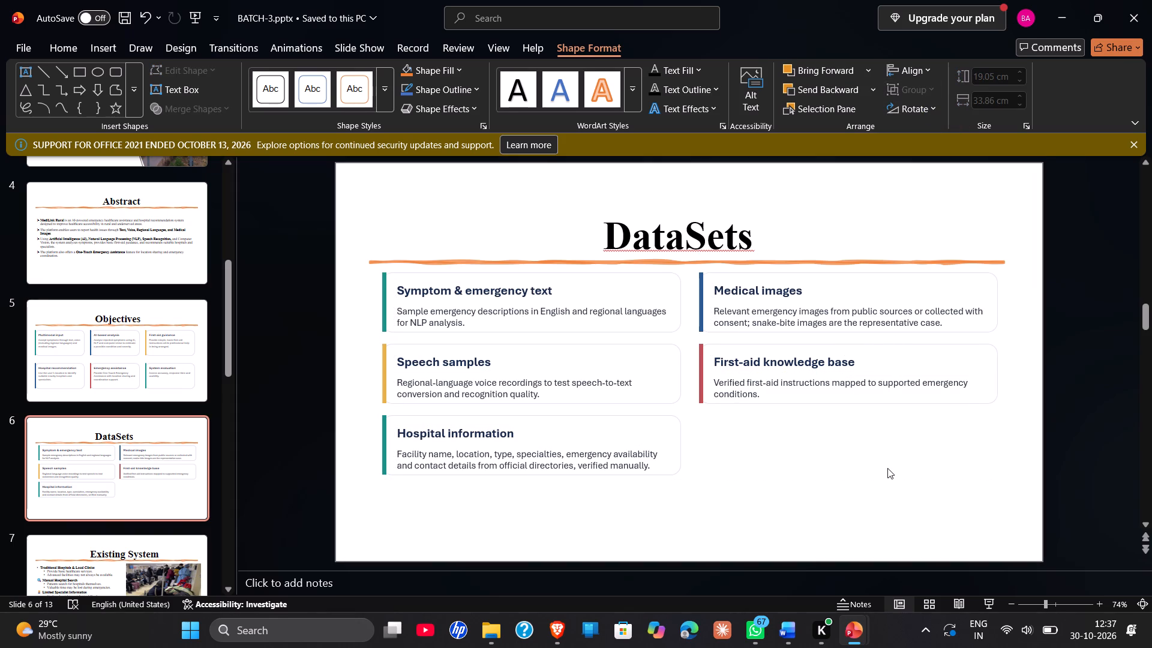
{"action": "left_click_drag", "start_coordinate": [875, 454], "coordinate": [861, 403]}
{"action": "left_click", "coordinate": [886, 355]}
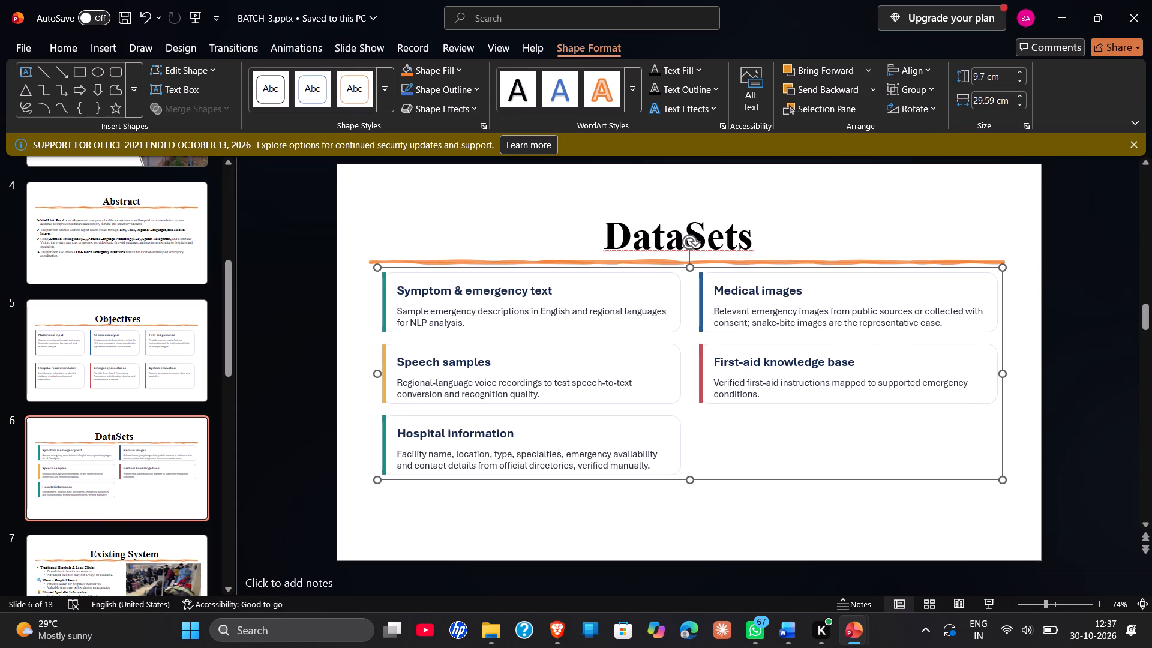
{"action": "left_click", "coordinate": [1000, 341]}
{"action": "left_click", "coordinate": [992, 335]}
{"action": "left_click", "coordinate": [990, 326]}
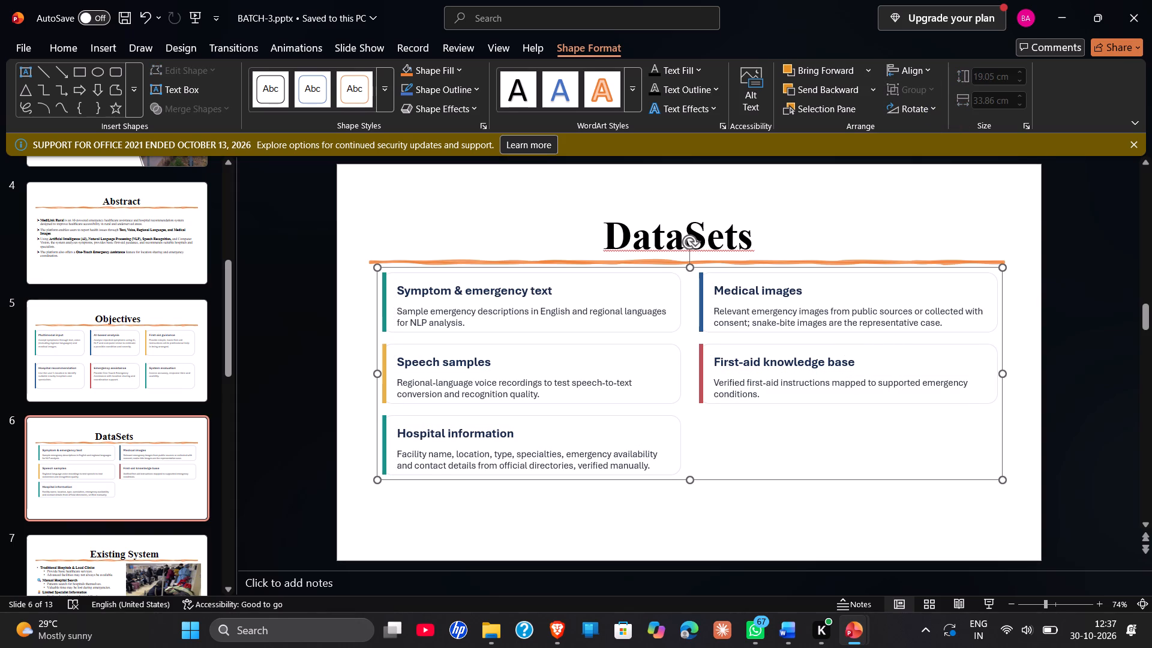
{"action": "left_click_drag", "start_coordinate": [1003, 341], "coordinate": [1005, 360]}
{"action": "left_click", "coordinate": [1061, 342]}
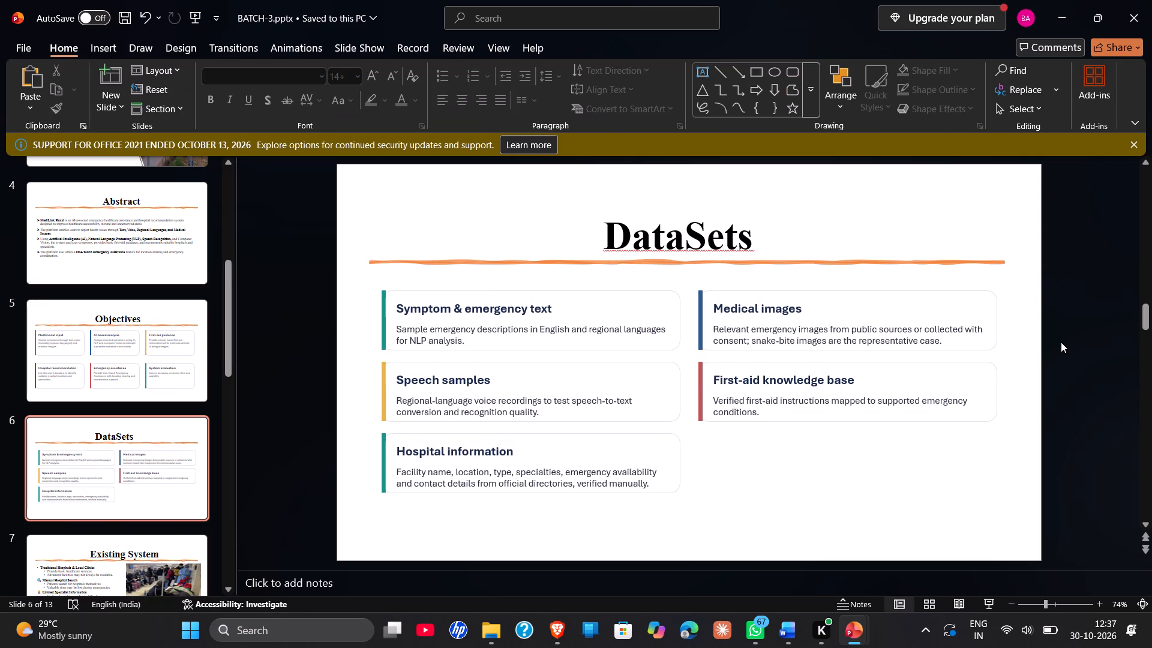
Check the slide after Data Sets in the MediLink presentation and duplicate BATCH-3's DataSets slide for its content.
{"action": "key", "text": "alt+Tab"}
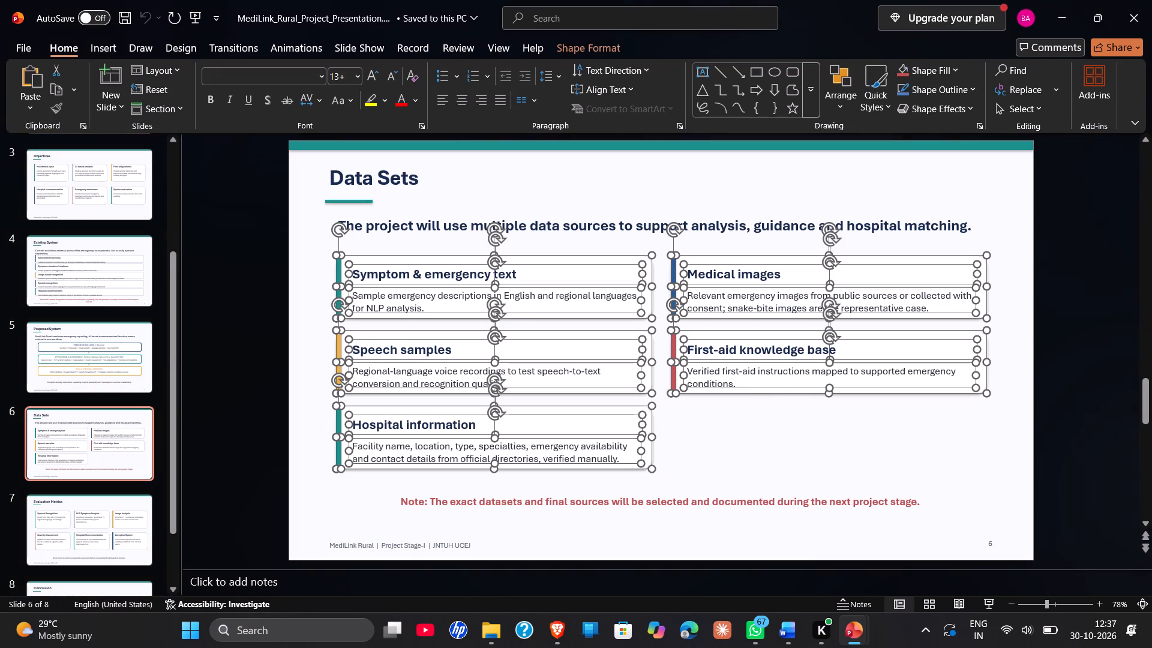
{"action": "left_click", "coordinate": [572, 313]}
{"action": "left_click", "coordinate": [903, 467]}
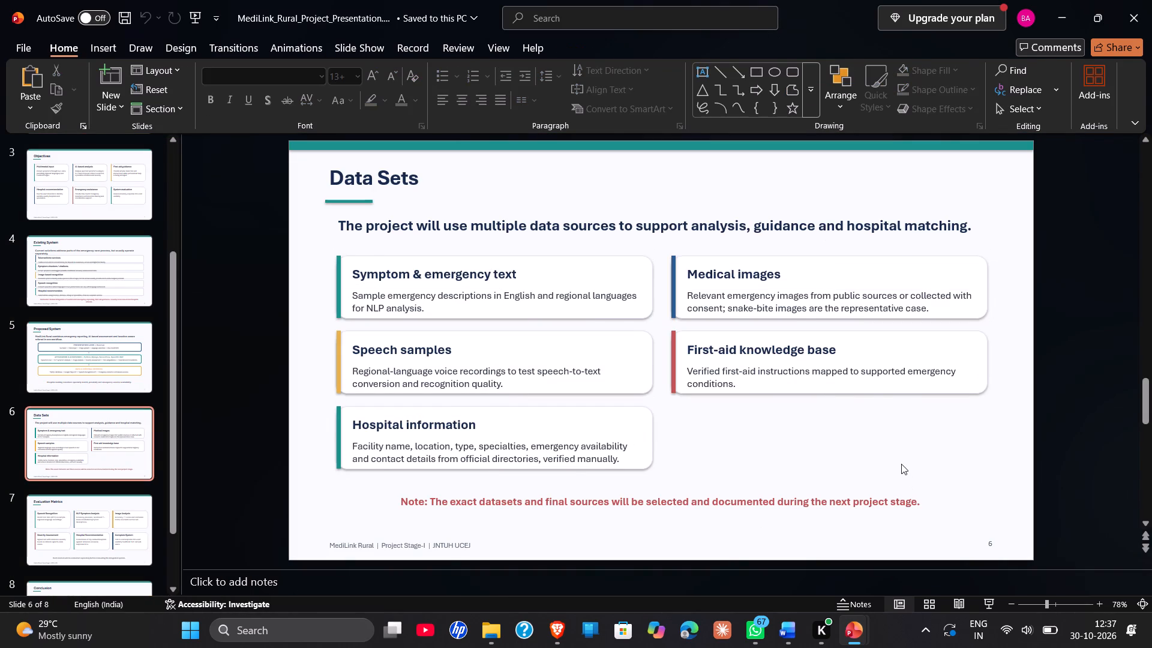
{"action": "scroll", "coordinate": [901, 464], "scroll_direction": "down", "scroll_amount": 1}
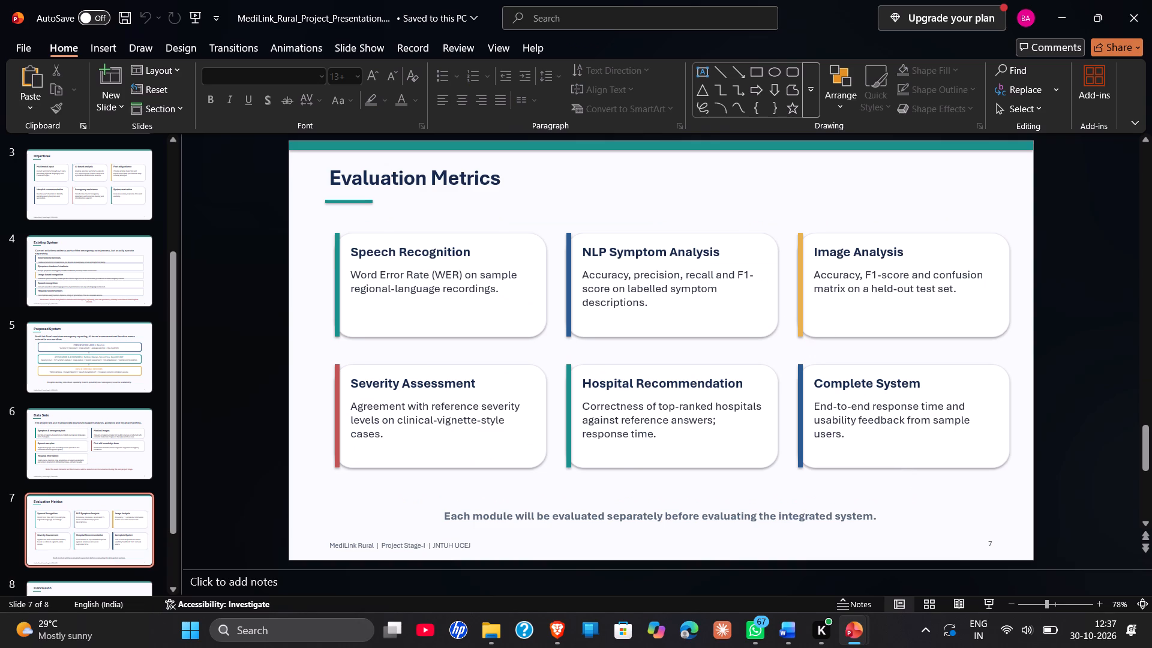
{"action": "key", "text": "alt+Tab"}
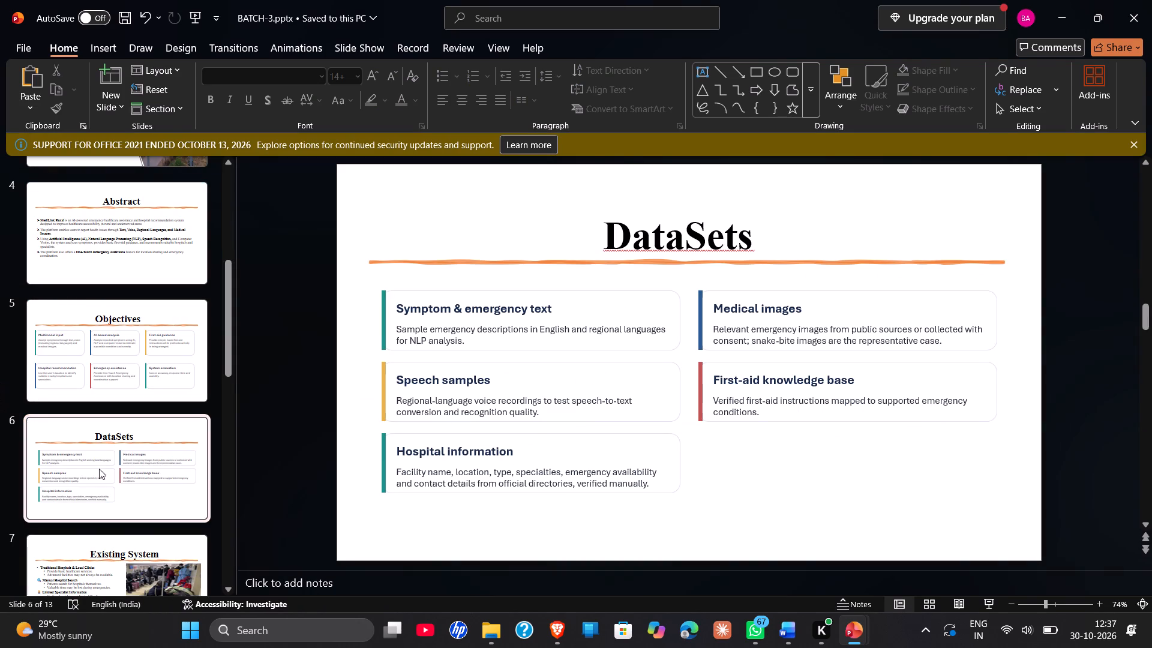
{"action": "right_click", "coordinate": [108, 472]}
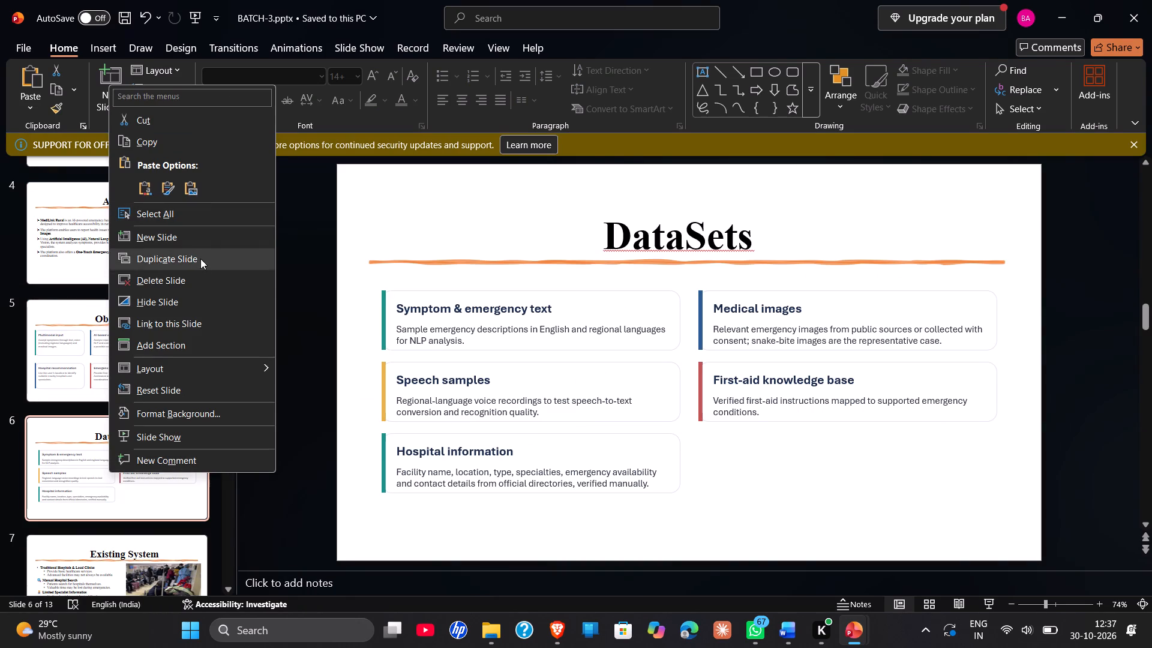
{"action": "left_click", "coordinate": [200, 259]}
{"action": "left_click", "coordinate": [162, 455]}
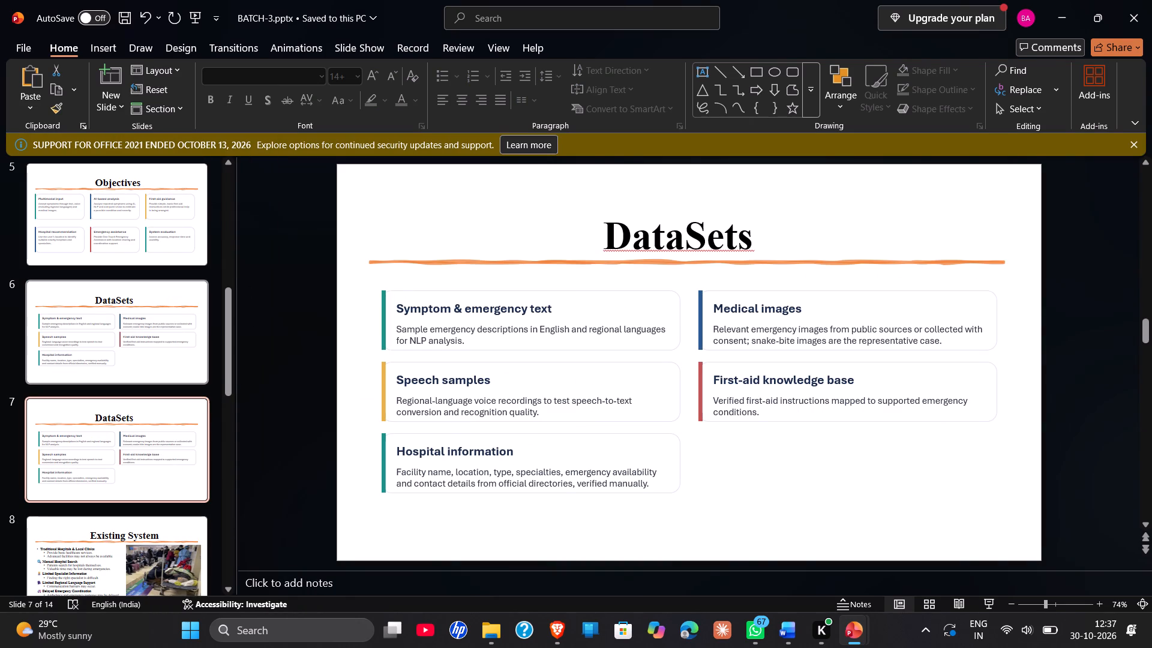
Retitle the duplicated DataSets slide "Evaluation Metrics".
{"action": "double_click", "coordinate": [701, 246]}
{"action": "key", "text": "BackSpace"}
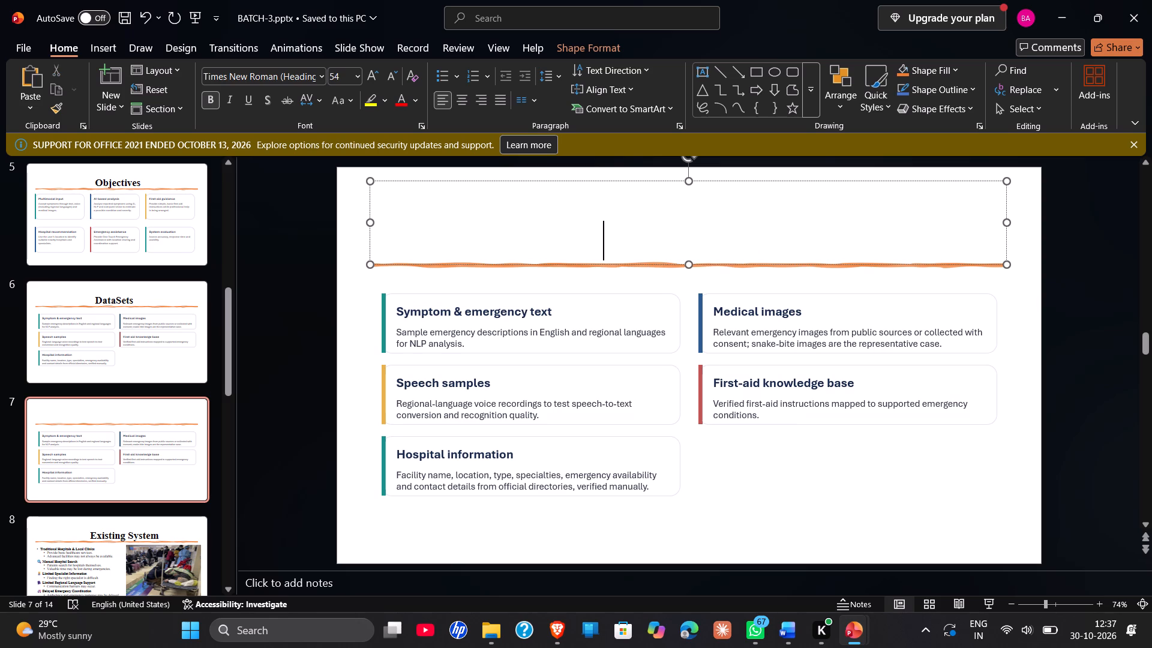
{"action": "type", "text": "Evaluation"}
{"action": "key", "text": "space"}
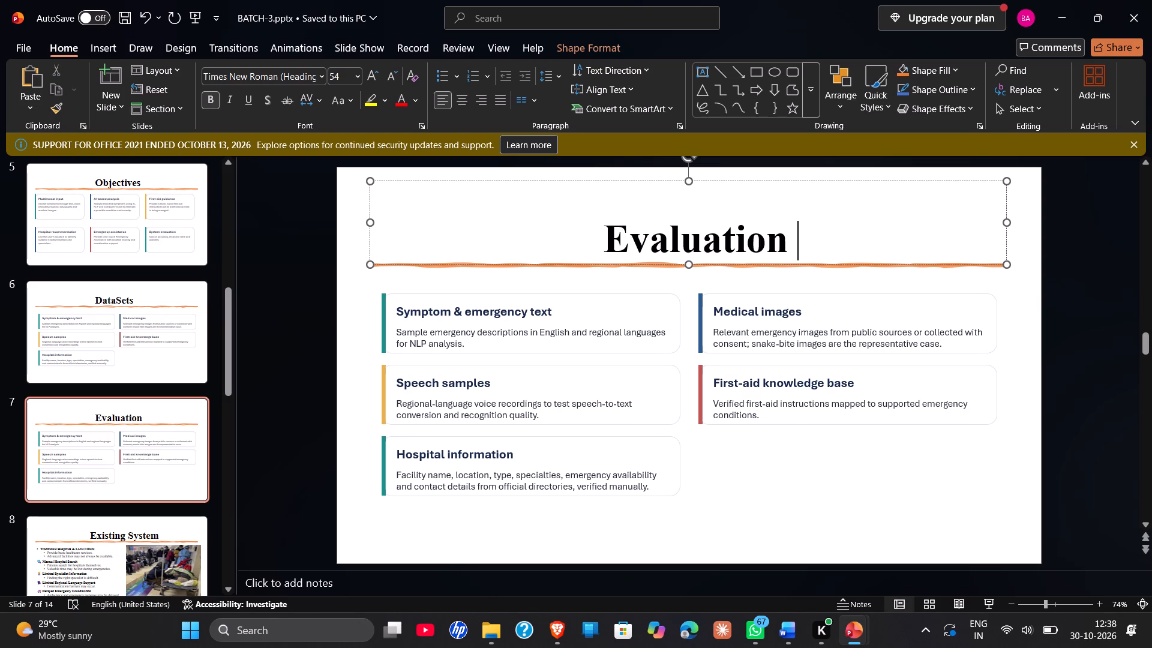
{"action": "type", "text": "Me"}
{"action": "type", "text": "trics"}
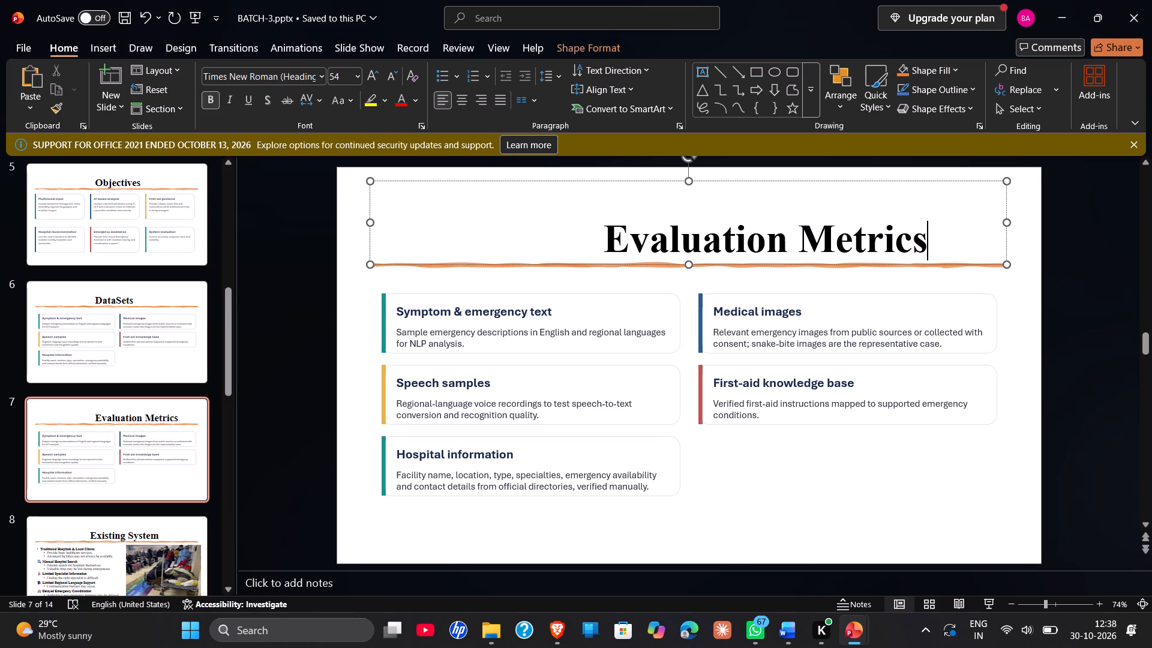
Remove the leading spaces before the "Evaluation Metrics" title to centre it over the orange line.
{"action": "key", "text": "Home"}
{"action": "key", "text": "Delete"}
{"action": "key", "text": "Delete"}
{"action": "key", "text": "Delete"}
{"action": "key", "text": "Delete"}
{"action": "key", "text": "Delete"}
{"action": "key", "text": "Delete"}
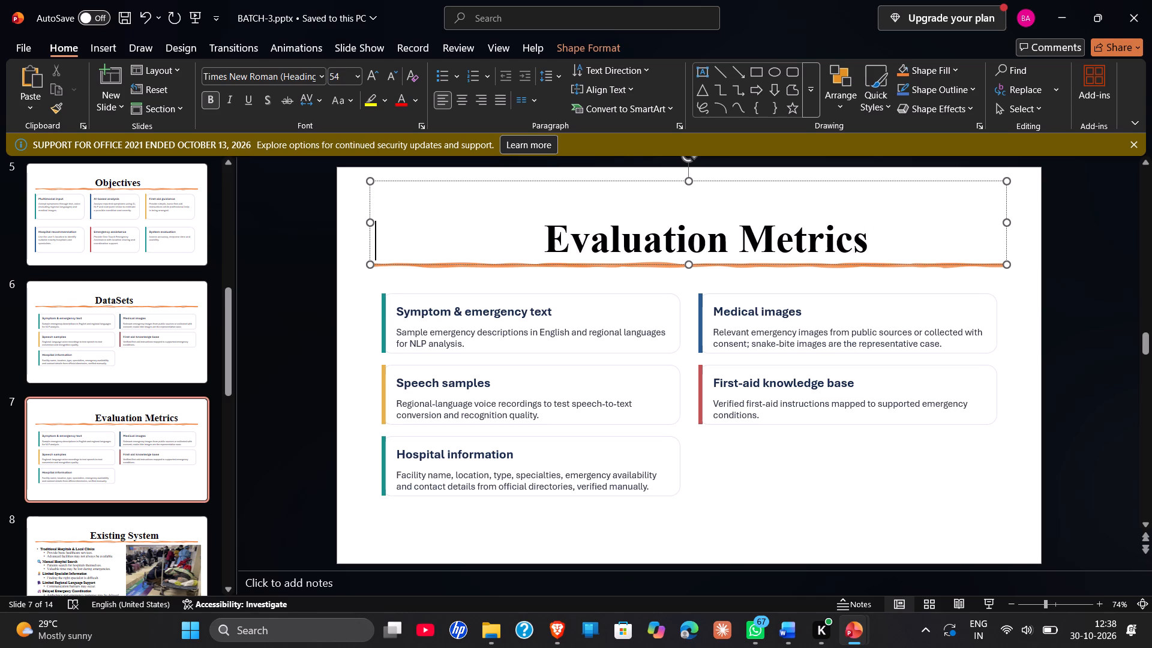
{"action": "key", "text": "Delete"}
{"action": "key", "text": "Delete"}
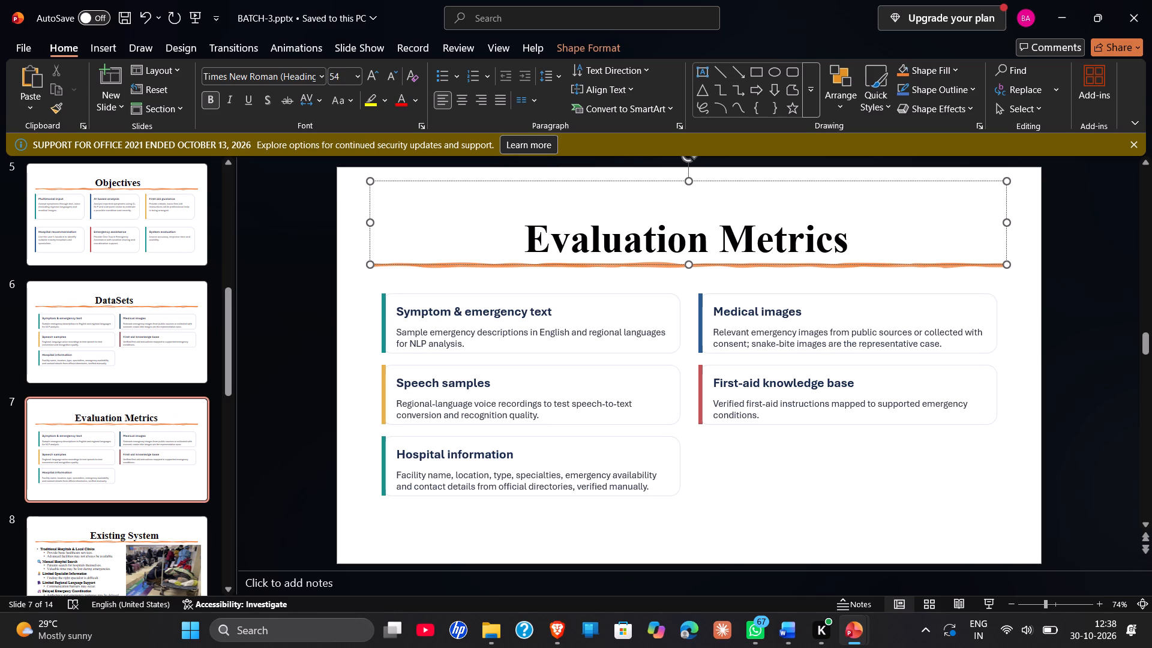
{"action": "key", "text": "Escape"}
Delete the grouped data source cards from the Evaluation Metrics slide.
{"action": "key", "text": "alt+Tab"}
{"action": "key", "text": "alt+Tab"}
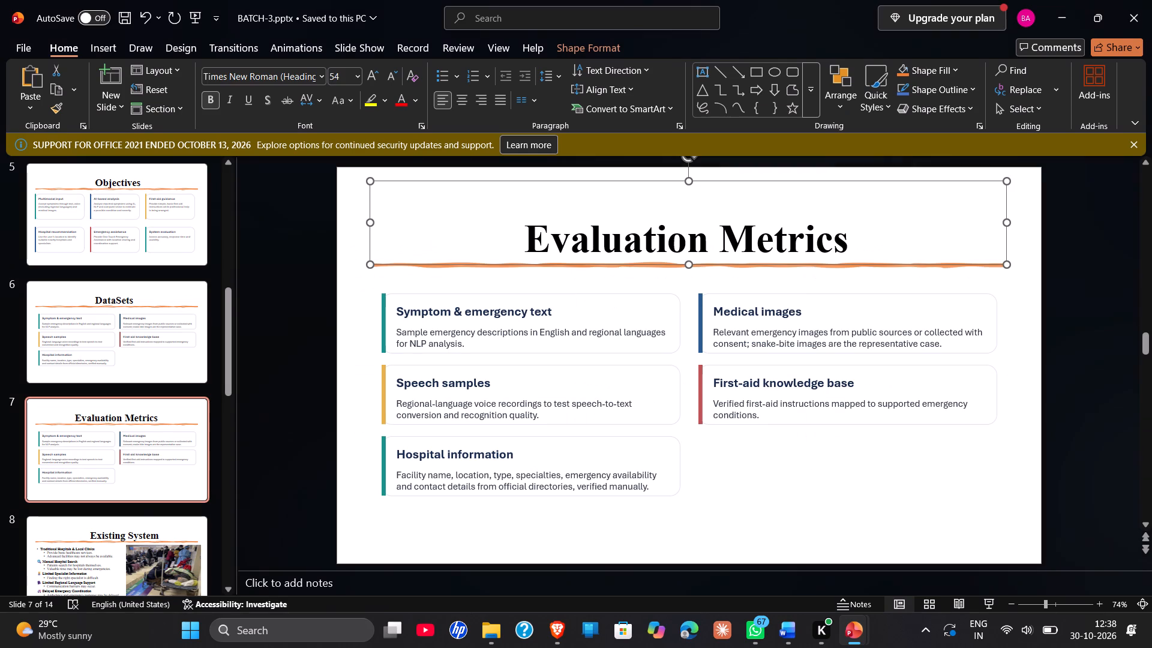
{"action": "left_click", "coordinate": [715, 396]}
{"action": "key", "text": "Delete"}
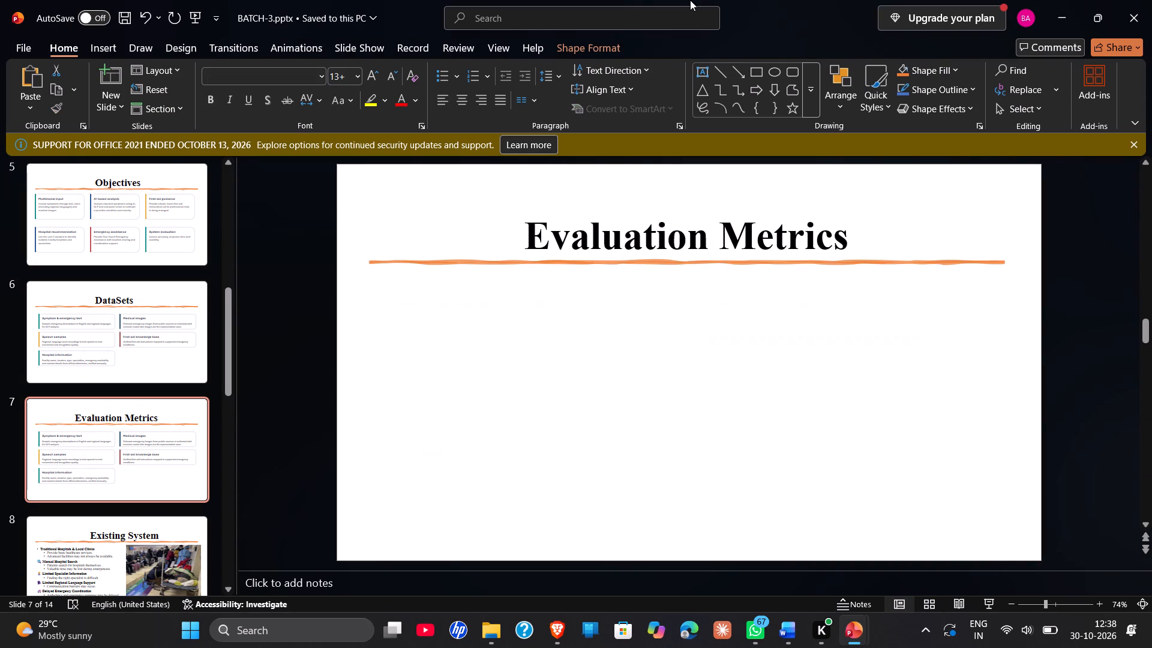
Copy the six metric cards and the note below them from MediLink's Evaluation Metrics slide onto BATCH-3's Evaluation Metrics slide.
{"action": "key", "text": "alt+Tab"}
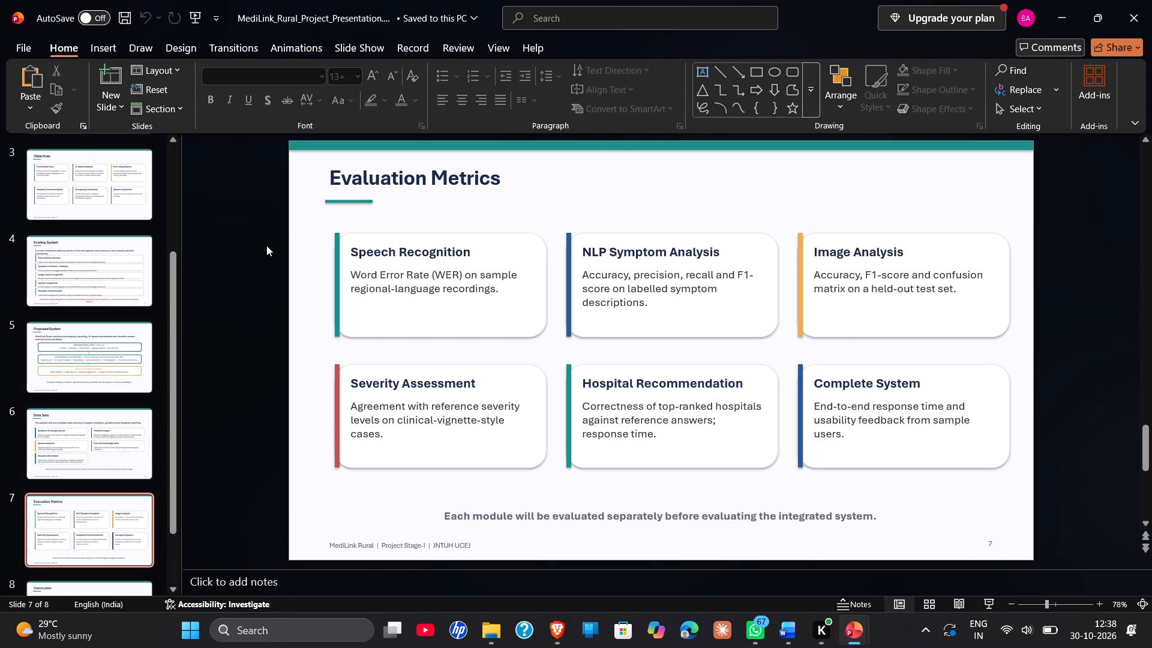
{"action": "left_click_drag", "start_coordinate": [316, 215], "coordinate": [999, 527]}
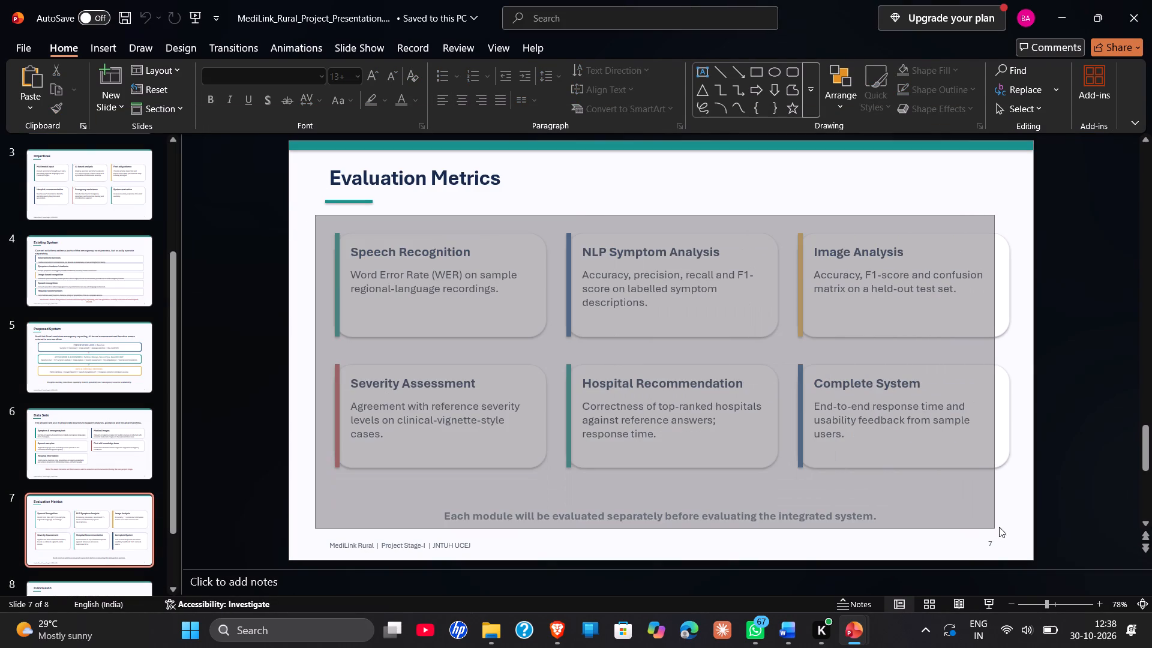
{"action": "left_click_drag", "start_coordinate": [999, 527], "coordinate": [1019, 525]}
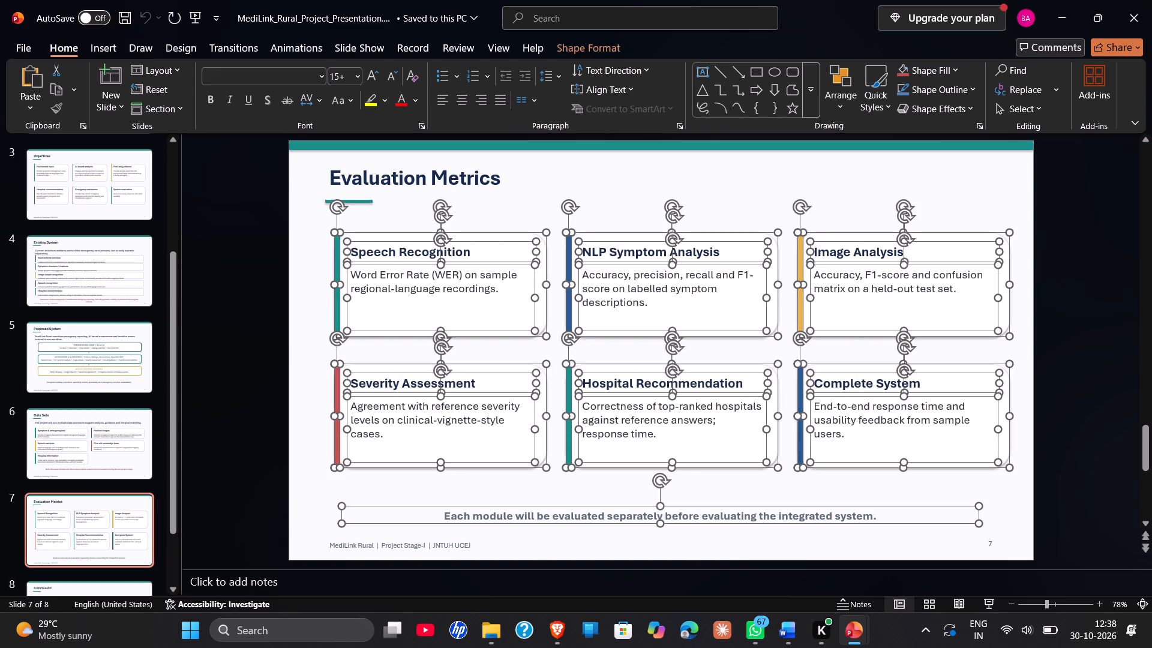
{"action": "key", "text": "ctrl+c"}
{"action": "key", "text": "alt+Tab"}
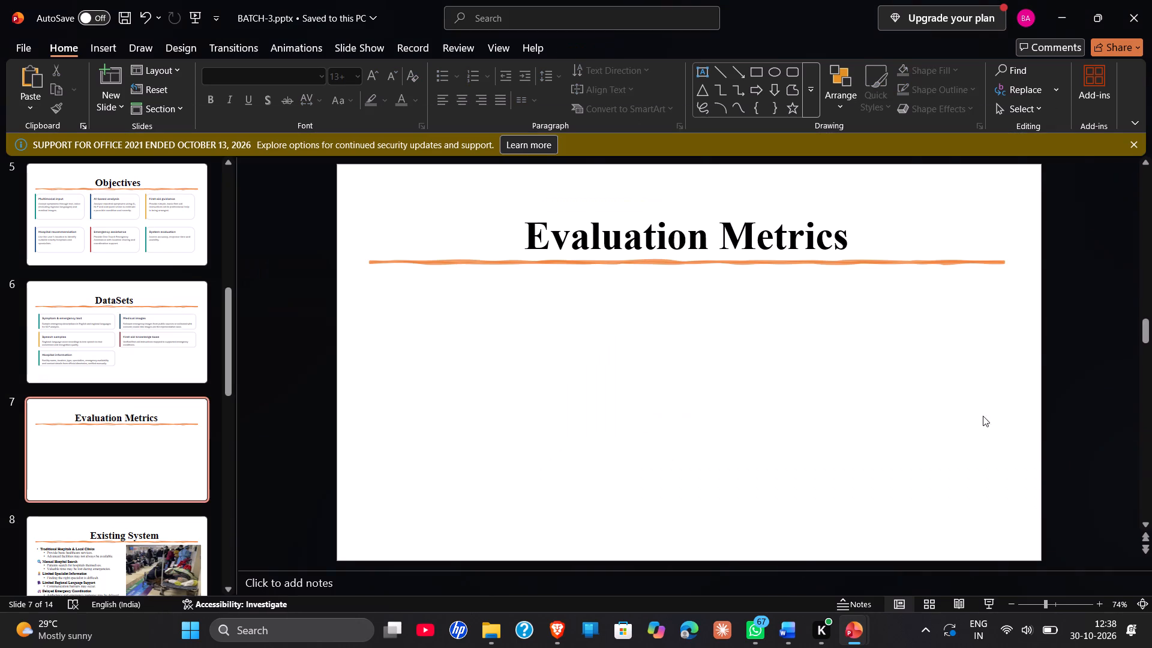
{"action": "key", "text": "ctrl+v"}
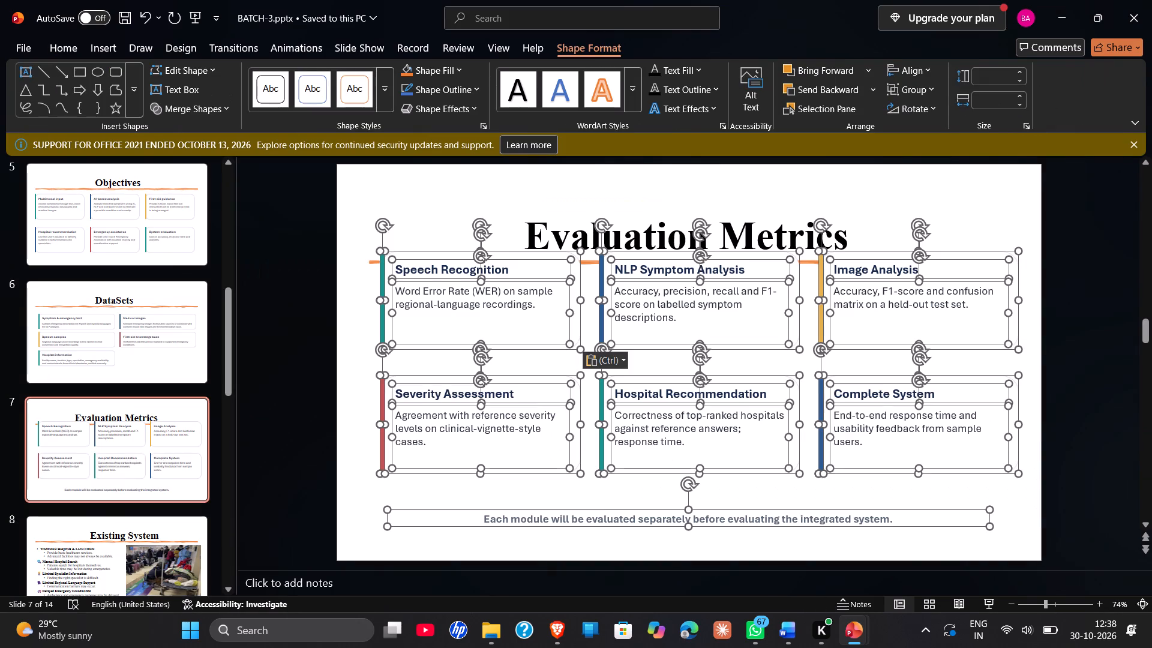
Group the pasted metric cards and note, and move the group below the orange title line, aligned with its width.
{"action": "left_click", "coordinate": [917, 85]}
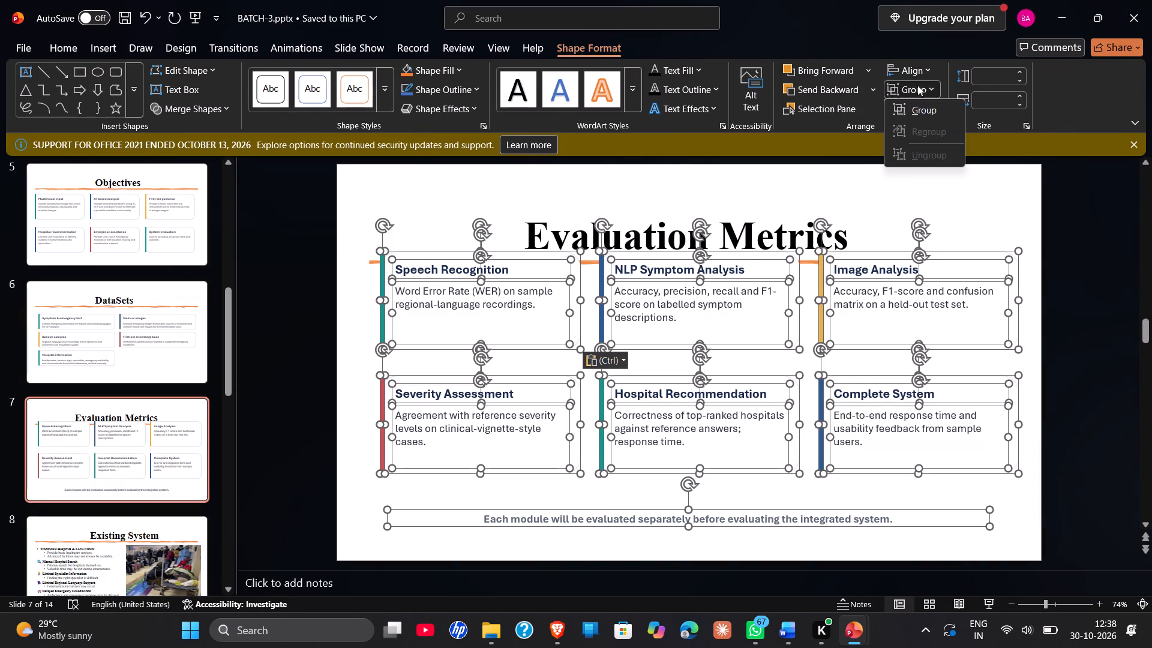
{"action": "left_click", "coordinate": [924, 110]}
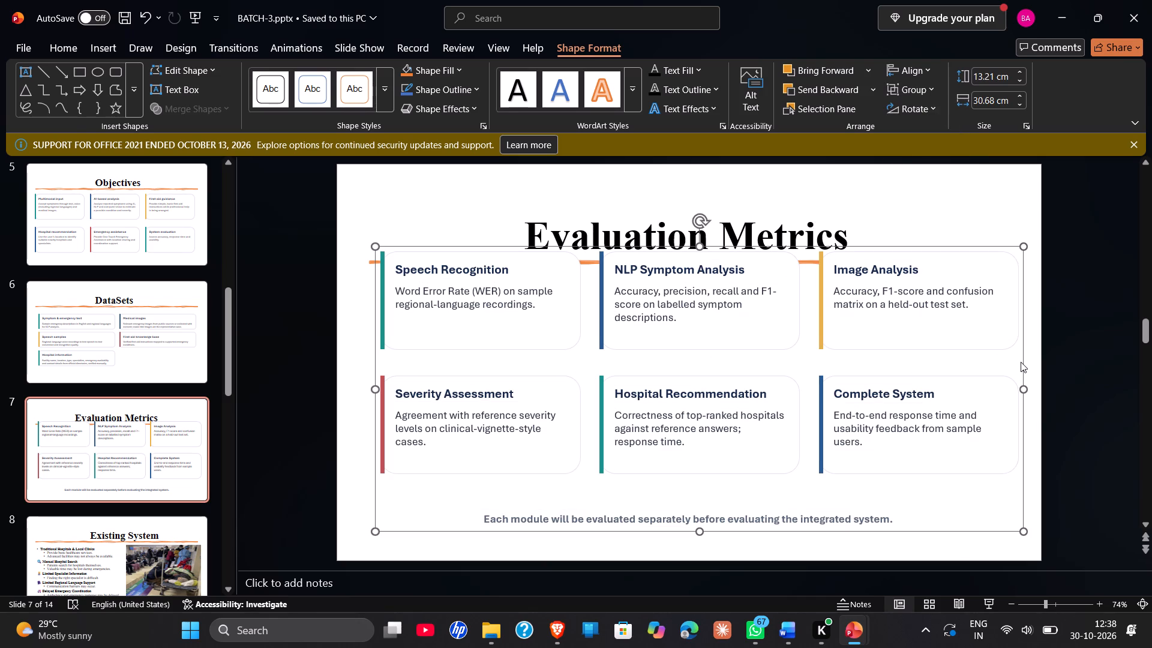
{"action": "left_click_drag", "start_coordinate": [1022, 362], "coordinate": [1016, 371]}
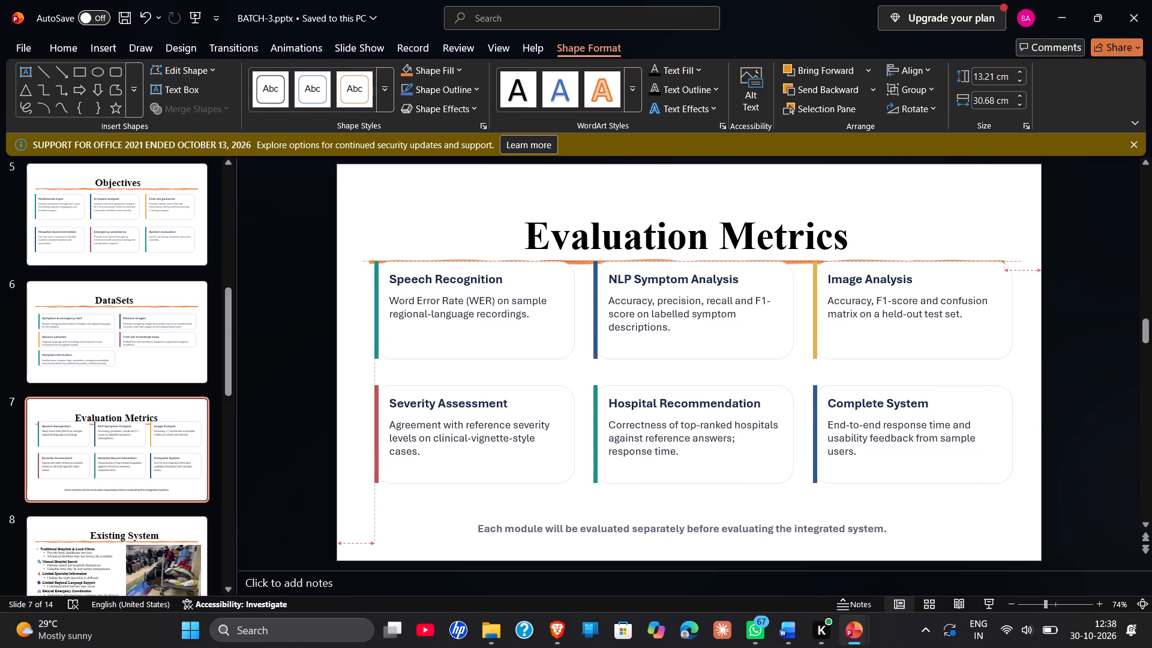
{"action": "left_click_drag", "start_coordinate": [1016, 371], "coordinate": [1007, 382]}
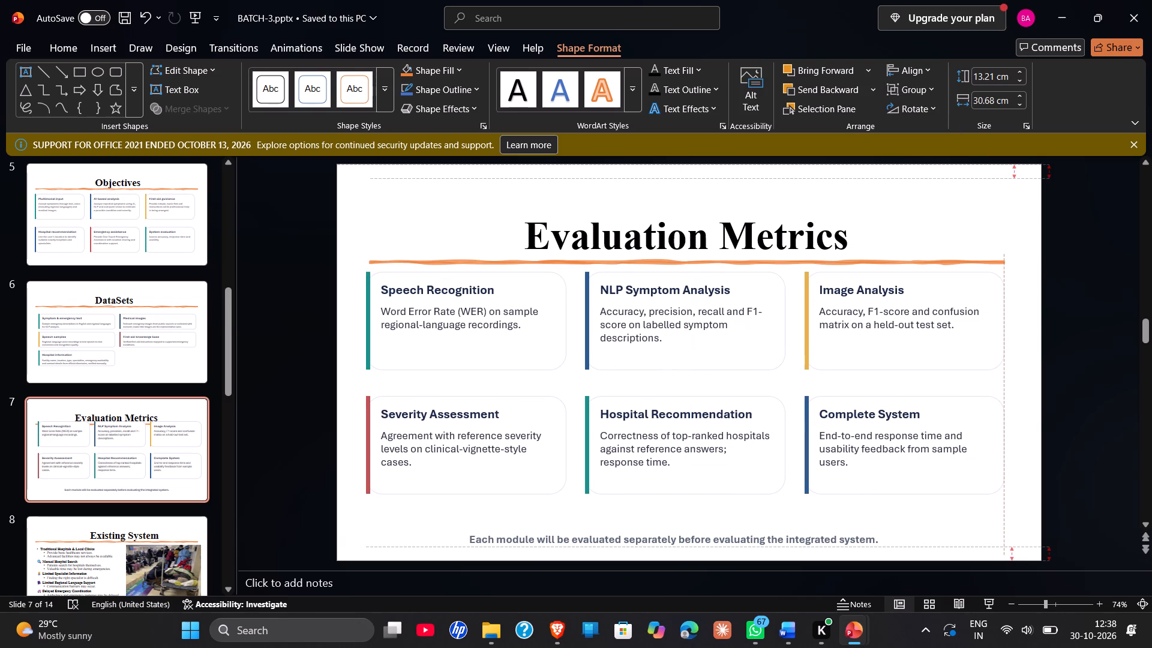
{"action": "left_click_drag", "start_coordinate": [1007, 382], "coordinate": [1008, 384]}
{"action": "left_click", "coordinate": [1067, 367]}
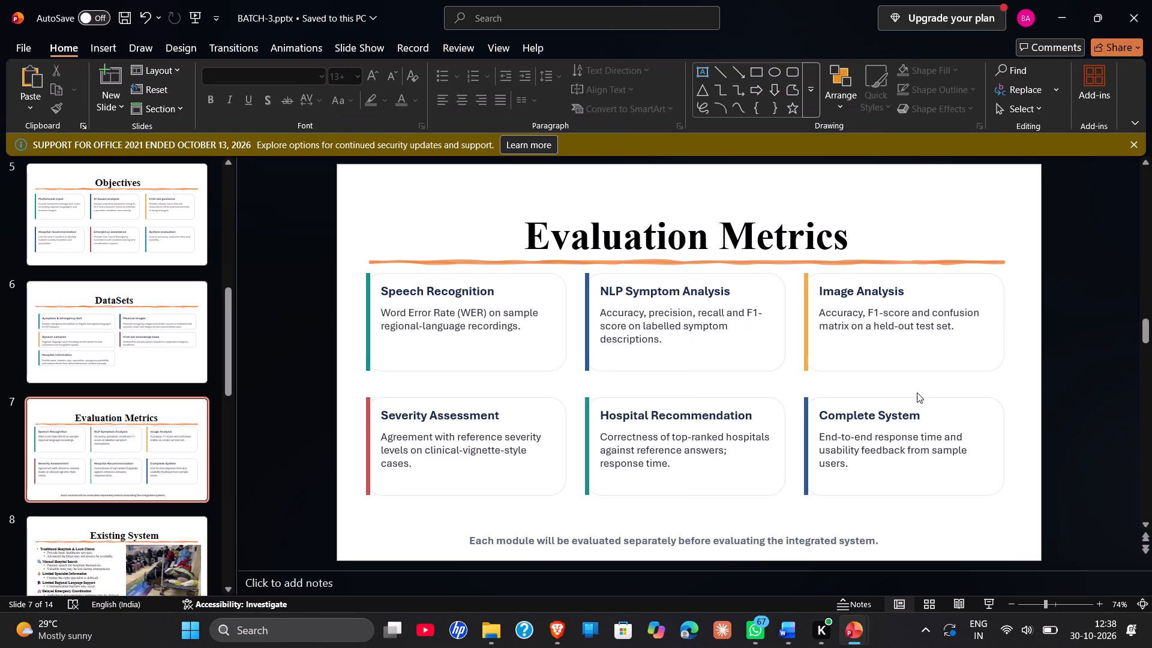
Return to the MediLink presentation and view its Conclusion slide.
{"action": "key", "text": "alt+Tab"}
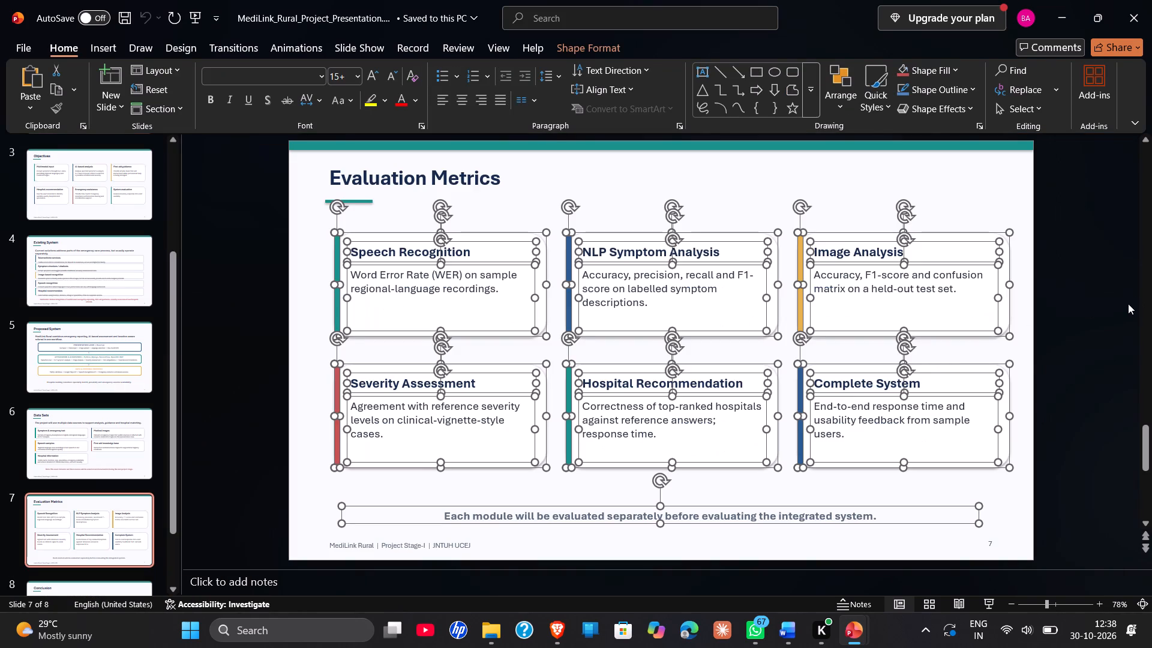
{"action": "left_click", "coordinate": [1128, 304]}
{"action": "scroll", "coordinate": [1128, 304], "scroll_direction": "down", "scroll_amount": 1}
{"action": "scroll", "coordinate": [1072, 302], "scroll_direction": "down", "scroll_amount": 1}
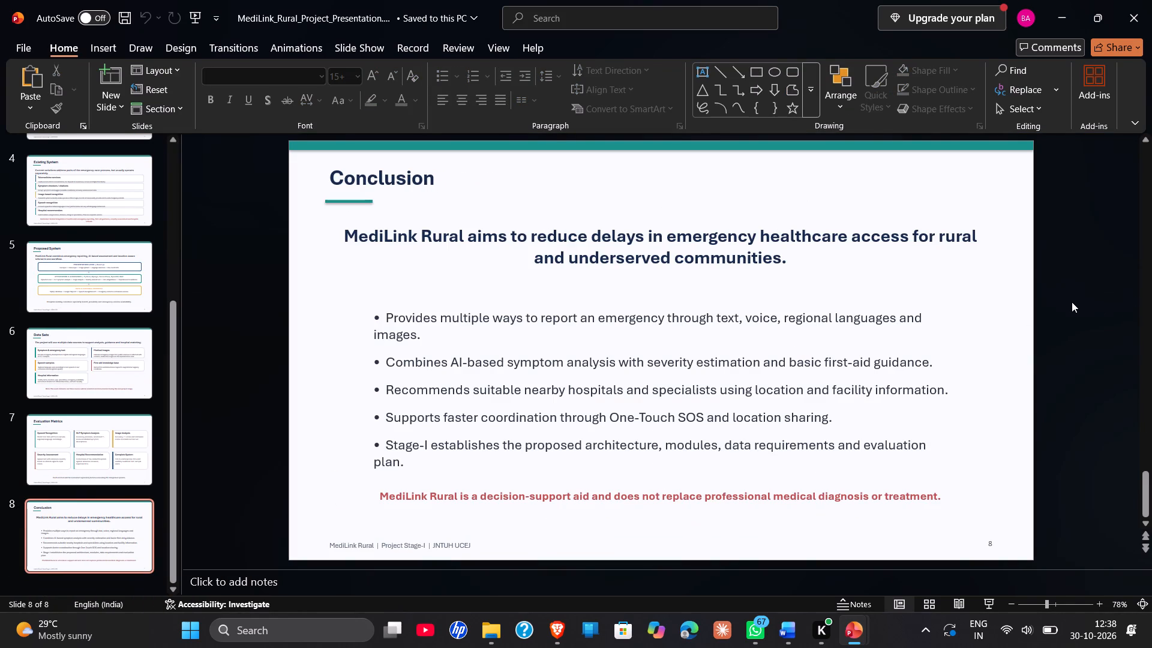
Switch to the BATCH-3 presentation and review its slide sequence, viewing the Existing System slide and checking the slides before and after it.
{"action": "scroll", "coordinate": [1072, 302], "scroll_direction": "down", "scroll_amount": 1}
{"action": "key", "text": "alt+Tab"}
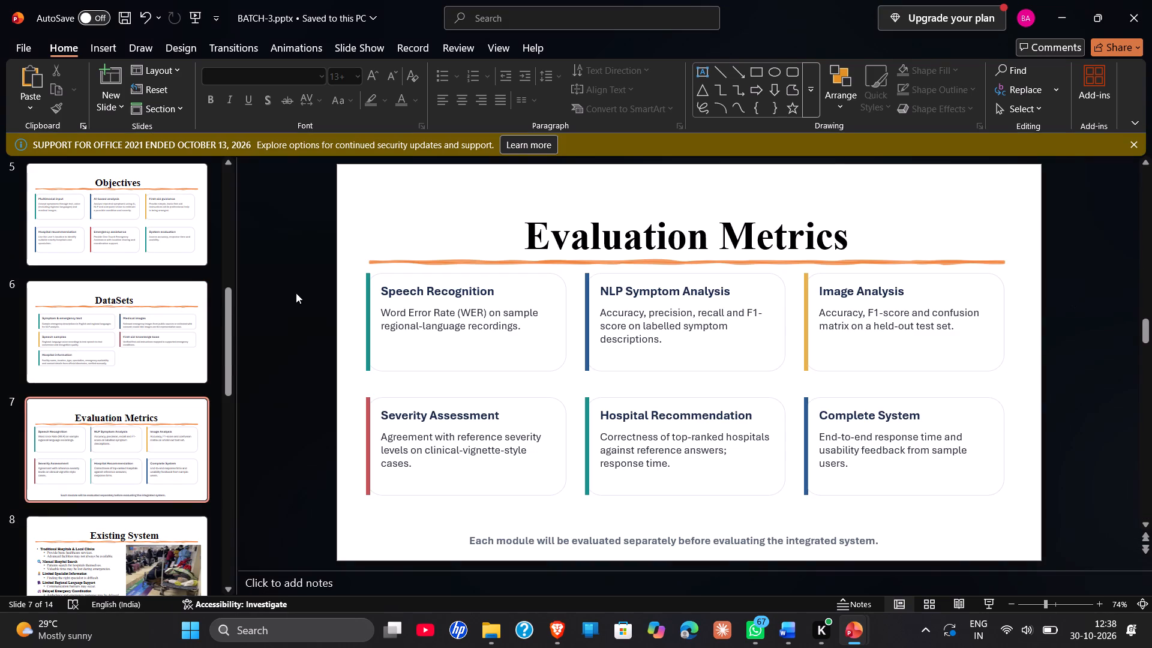
{"action": "scroll", "coordinate": [86, 407], "scroll_direction": "down", "scroll_amount": 4}
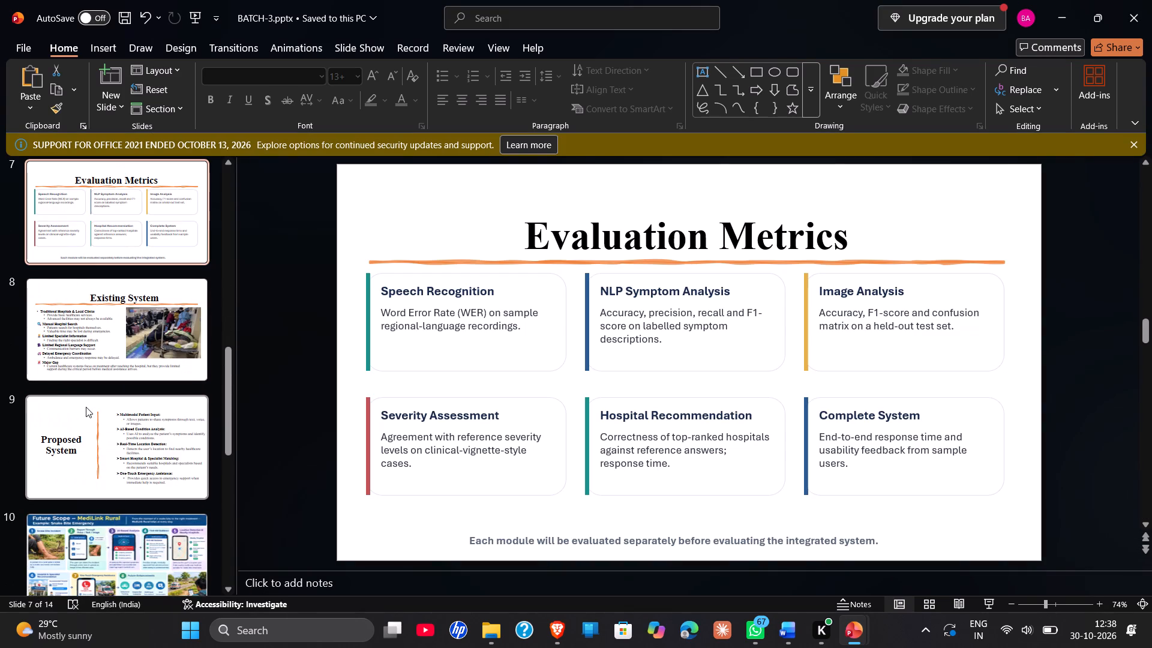
{"action": "scroll", "coordinate": [86, 407], "scroll_direction": "down", "scroll_amount": 6}
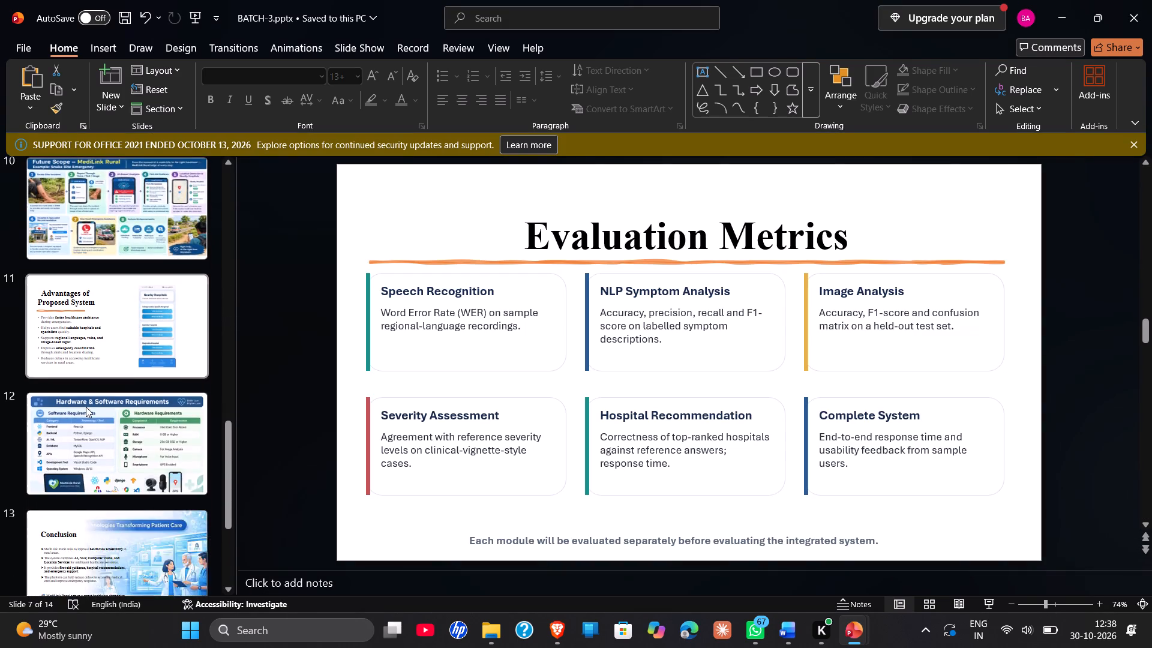
{"action": "scroll", "coordinate": [86, 407], "scroll_direction": "down", "scroll_amount": 5}
{"action": "scroll", "coordinate": [86, 407], "scroll_direction": "up", "scroll_amount": 6}
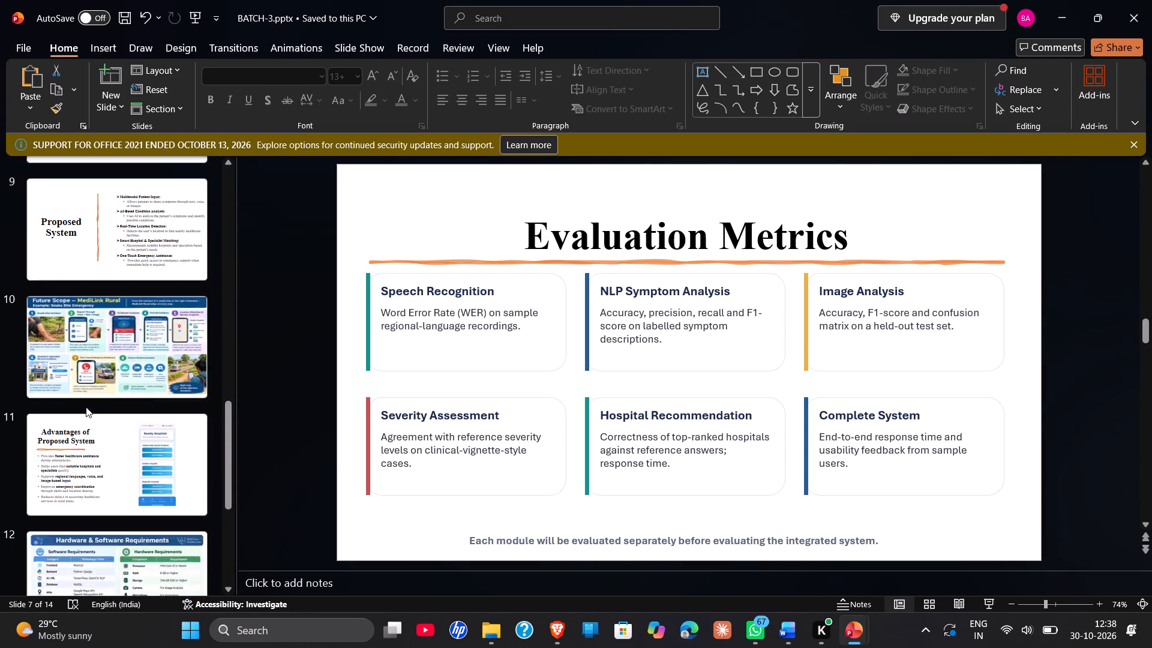
{"action": "scroll", "coordinate": [86, 407], "scroll_direction": "up", "scroll_amount": 3}
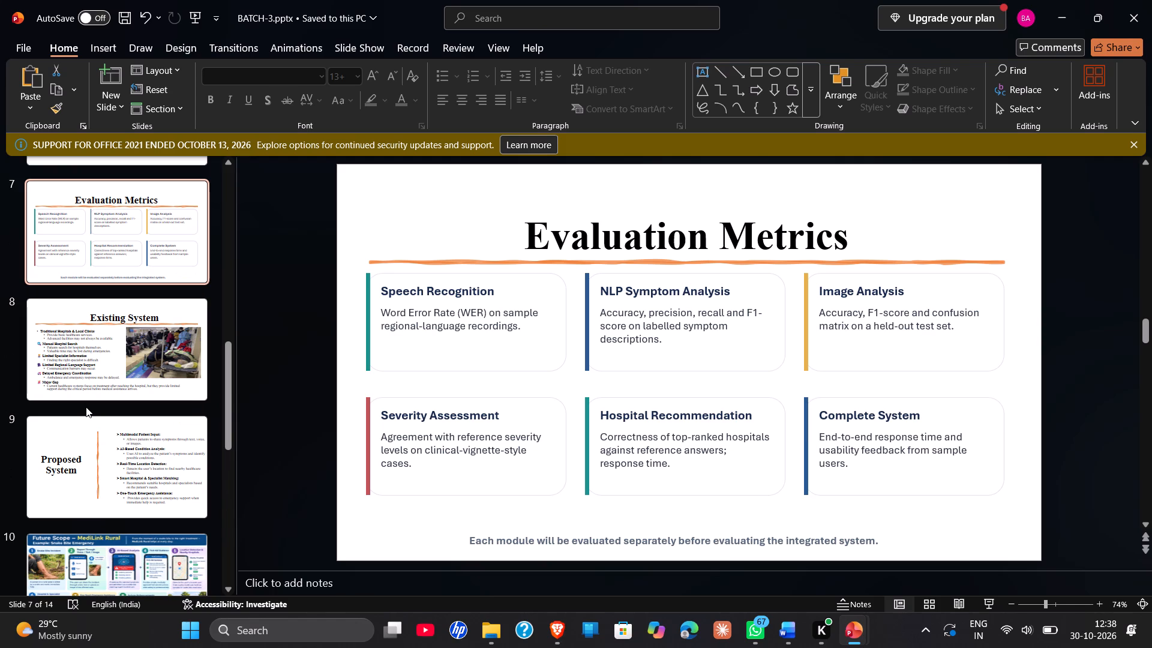
{"action": "left_click", "coordinate": [137, 330]}
{"action": "scroll", "coordinate": [137, 330], "scroll_direction": "up", "scroll_amount": 4}
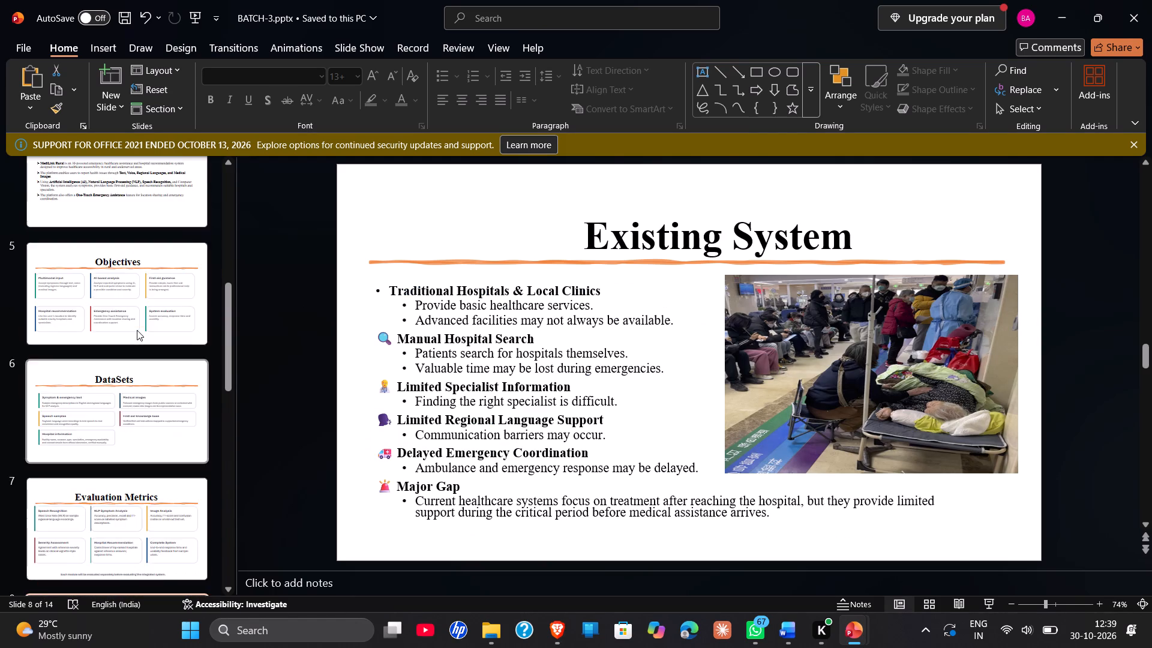
{"action": "scroll", "coordinate": [137, 330], "scroll_direction": "up", "scroll_amount": 2}
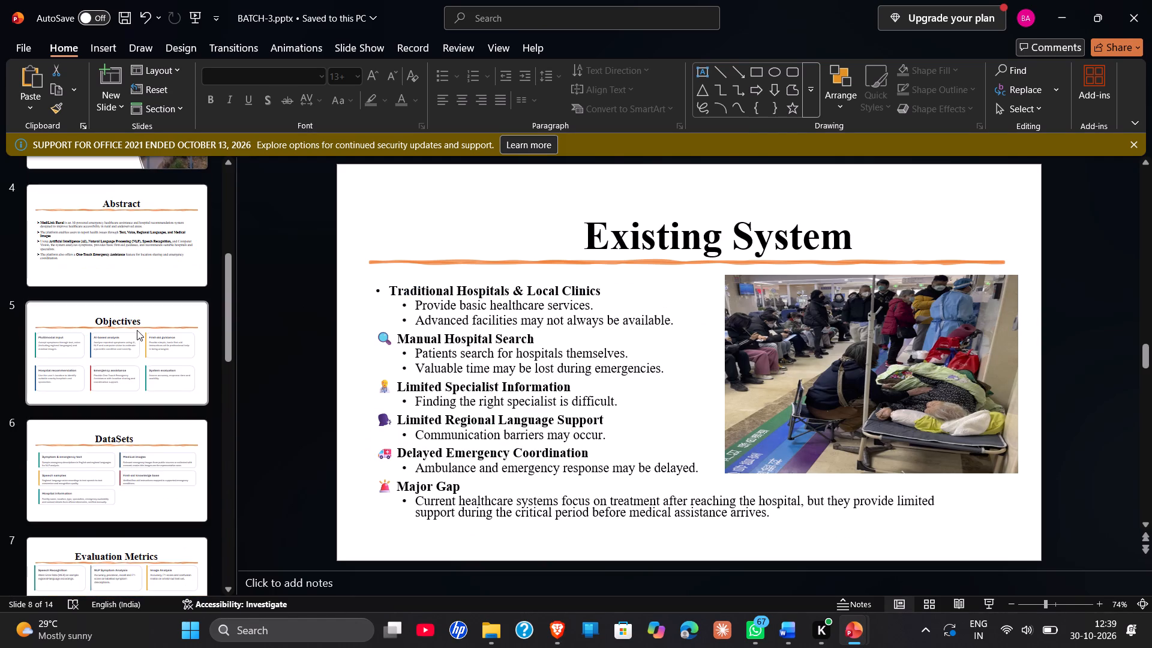
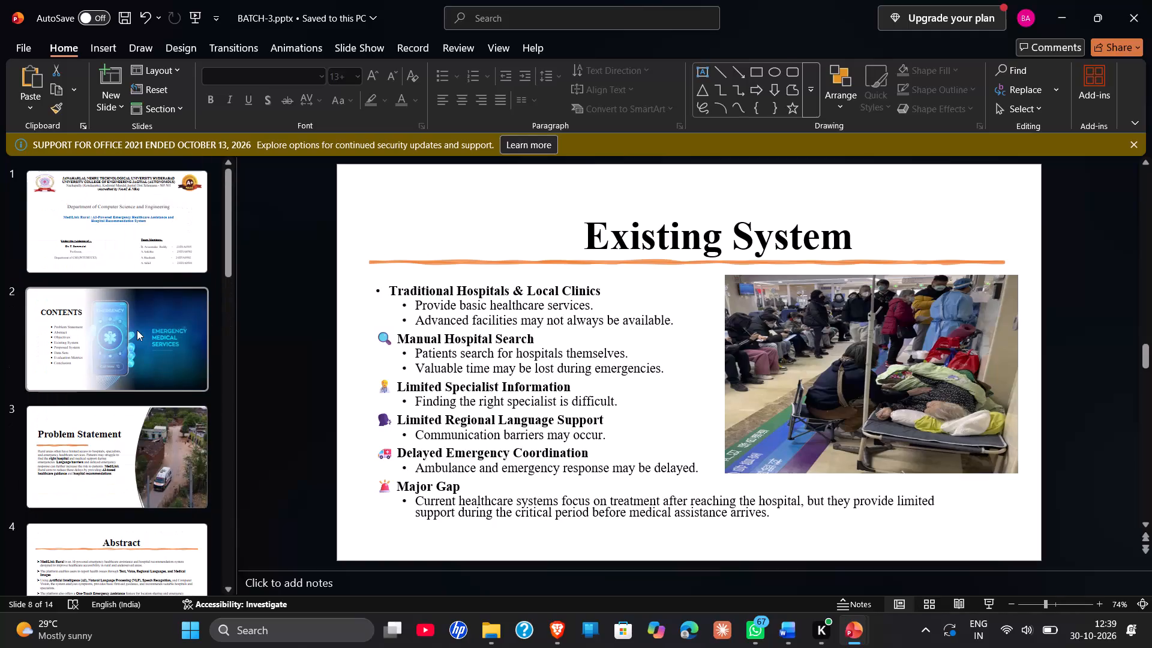
Look through the BATCH-3 deck around the Existing System and Proposed System slides, and back up through Abstract to Objectives.
{"action": "scroll", "coordinate": [137, 330], "scroll_direction": "down", "scroll_amount": 13}
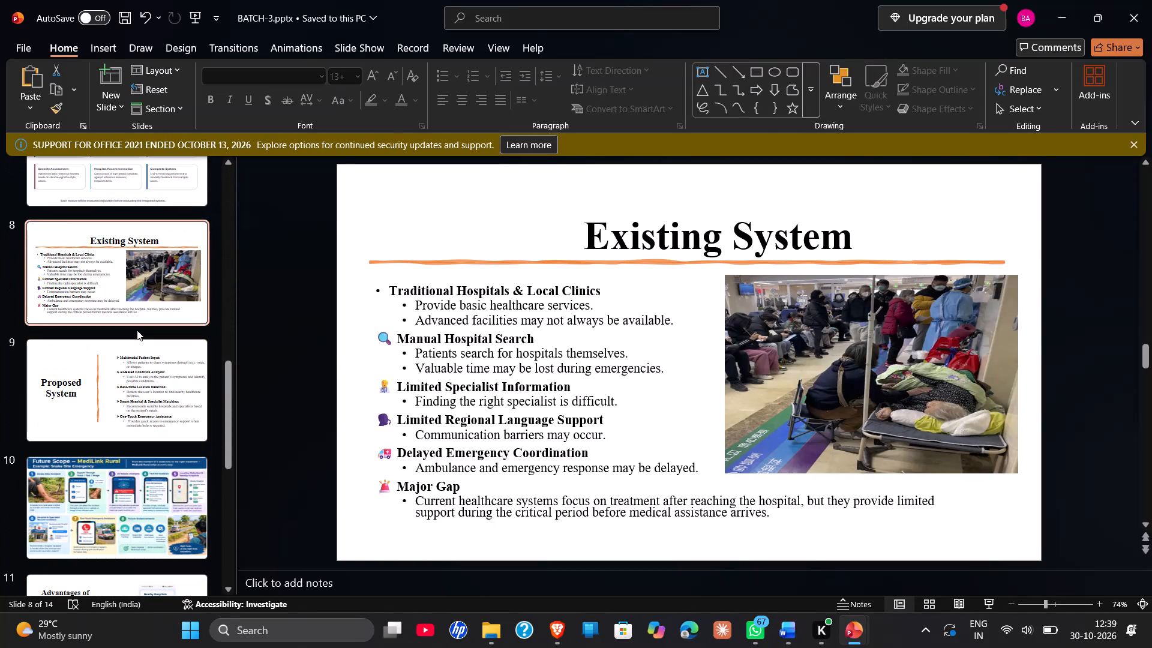
{"action": "key", "text": "alt+Tab"}
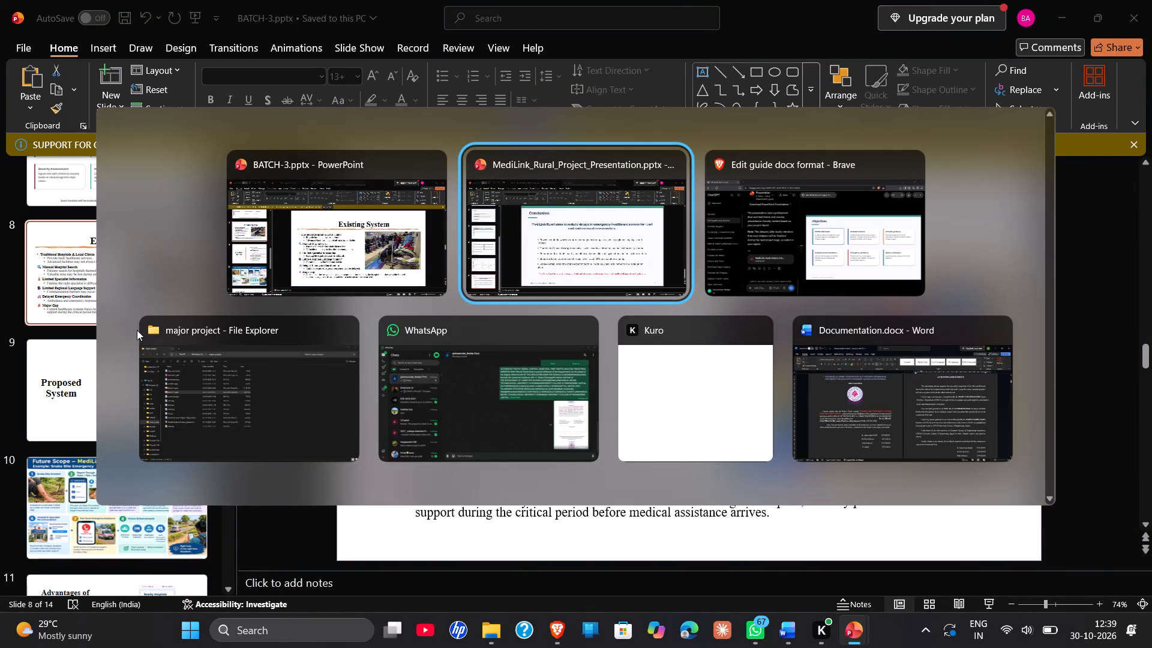
{"action": "left_click", "coordinate": [331, 229], "text": "alt"}
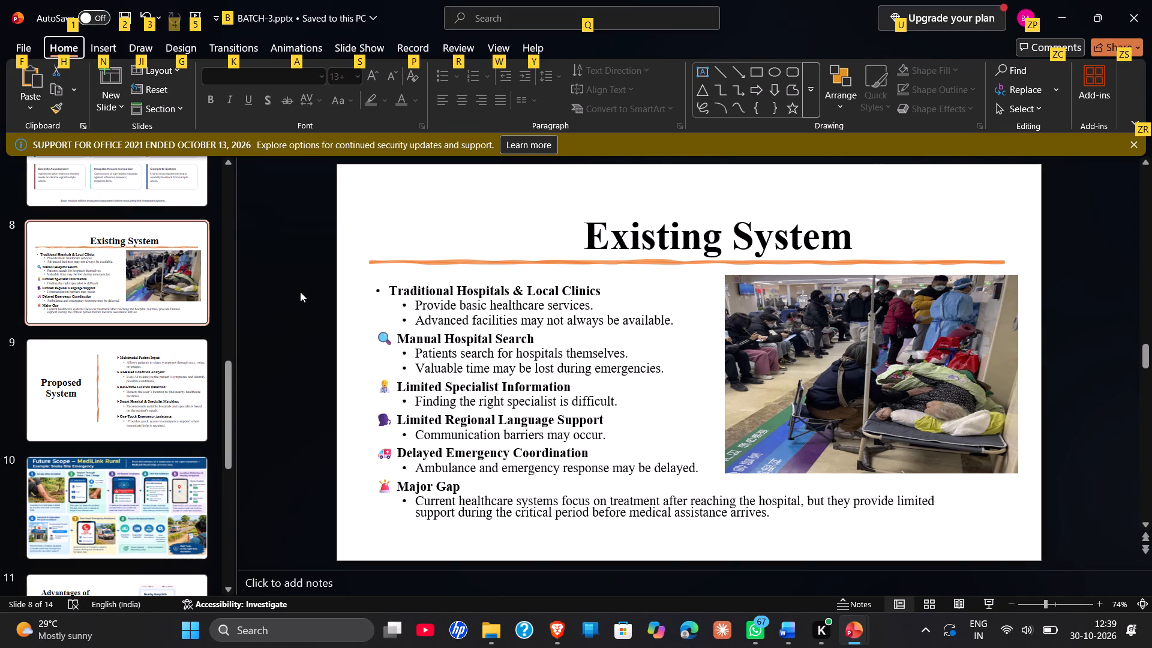
{"action": "left_click", "coordinate": [300, 292]}
{"action": "scroll", "coordinate": [300, 292], "scroll_direction": "up", "scroll_amount": 4}
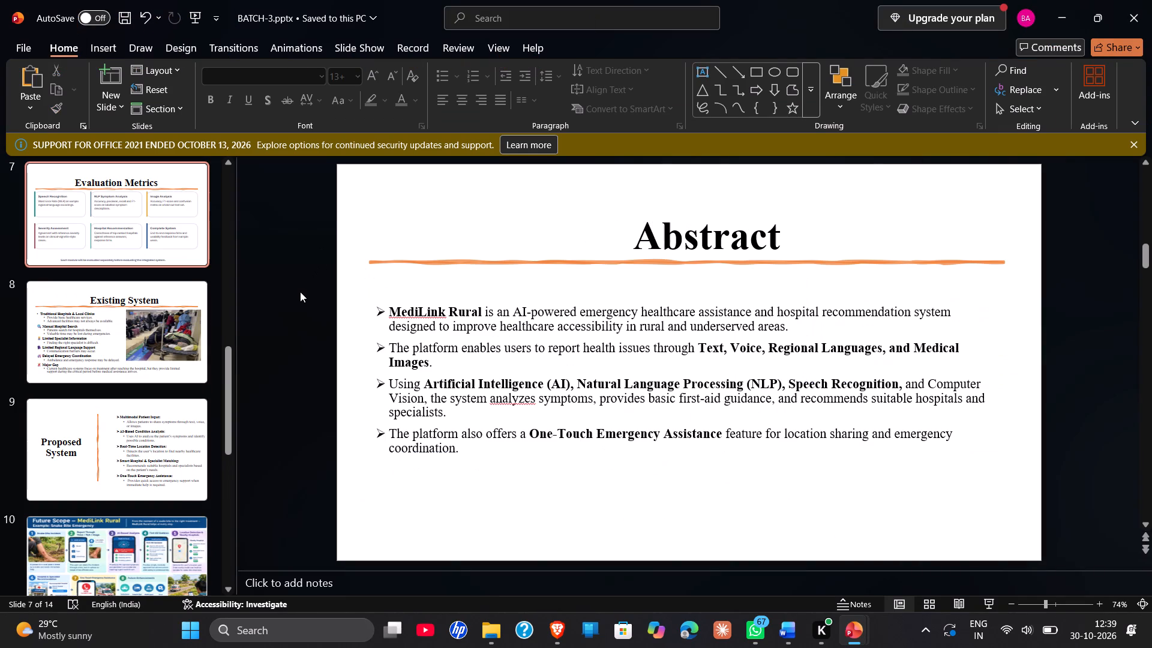
{"action": "scroll", "coordinate": [300, 292], "scroll_direction": "down", "scroll_amount": 3}
{"action": "scroll", "coordinate": [300, 292], "scroll_direction": "up", "scroll_amount": 2}
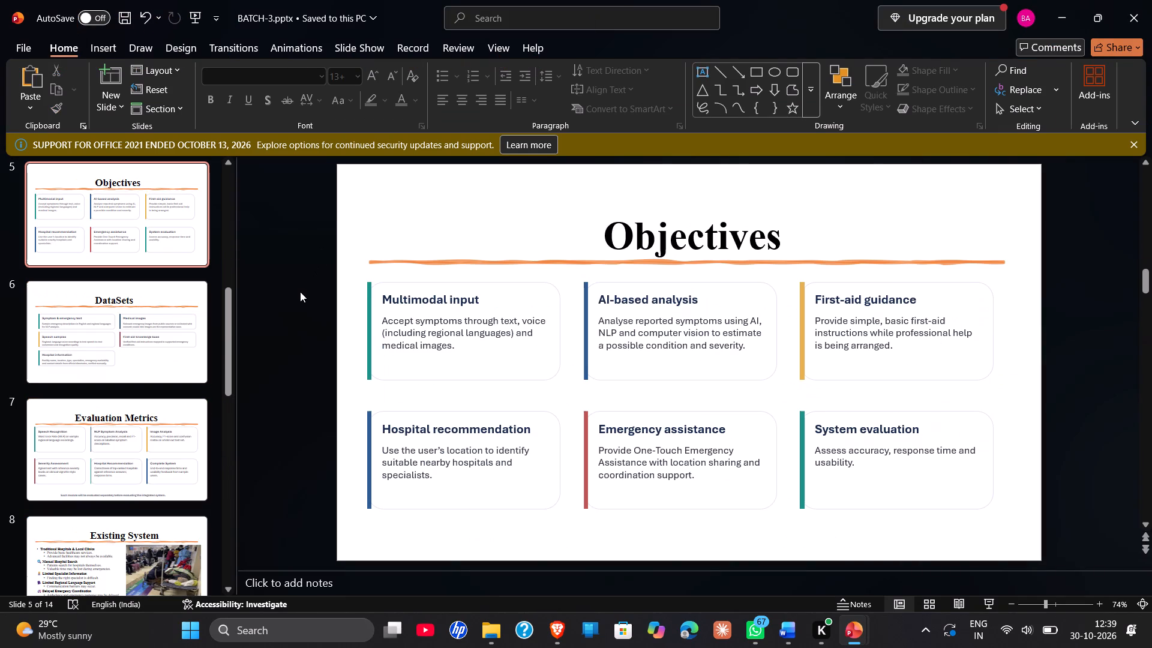
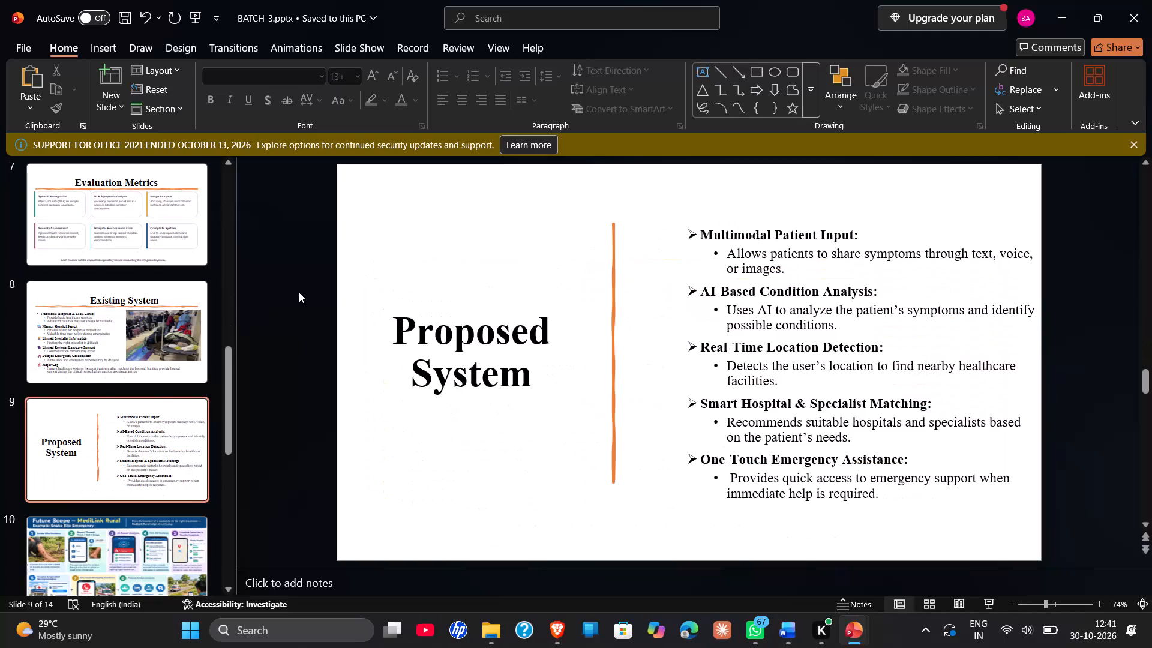
Review BATCH-3's slides from DataSets and Evaluation Metrics through to the Conclusion slide.
{"action": "key", "text": "Up"}
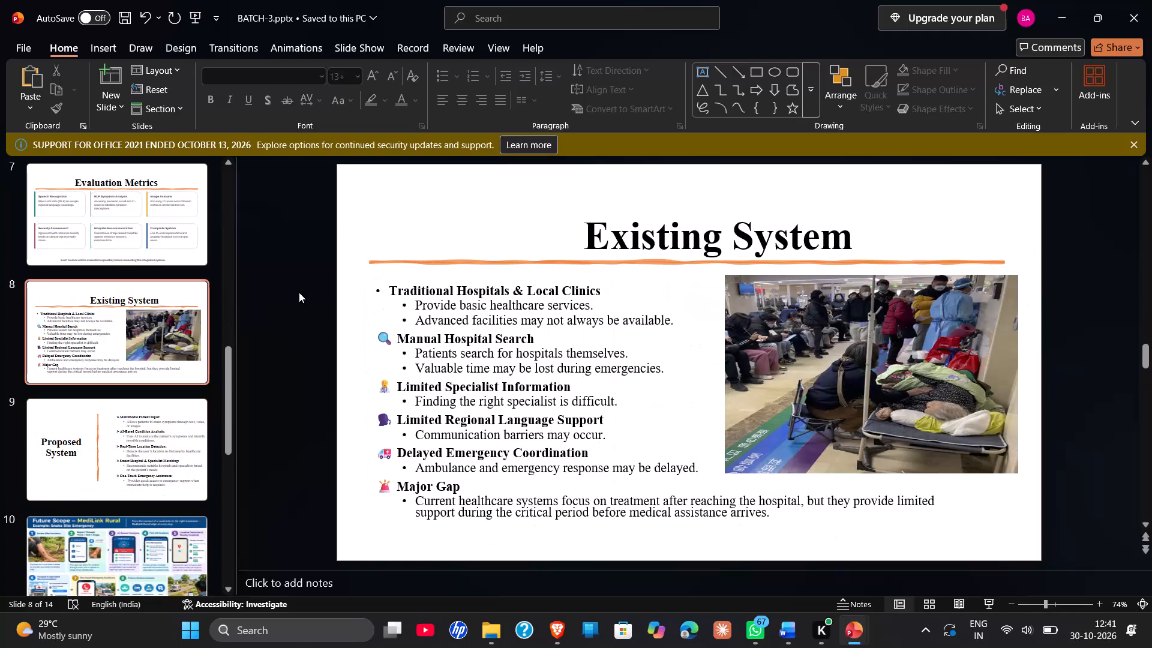
{"action": "key", "text": "Down"}
{"action": "key", "text": "Down"}
{"action": "key", "text": "Down"}
{"action": "key", "text": "Down"}
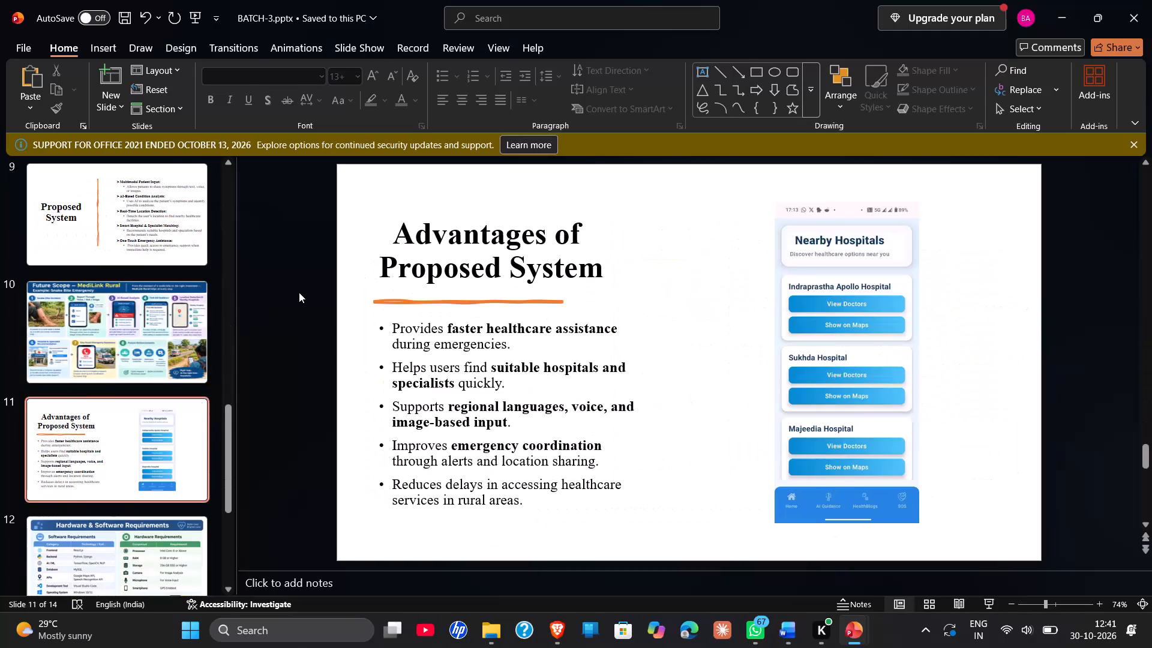
{"action": "key", "text": "Down"}
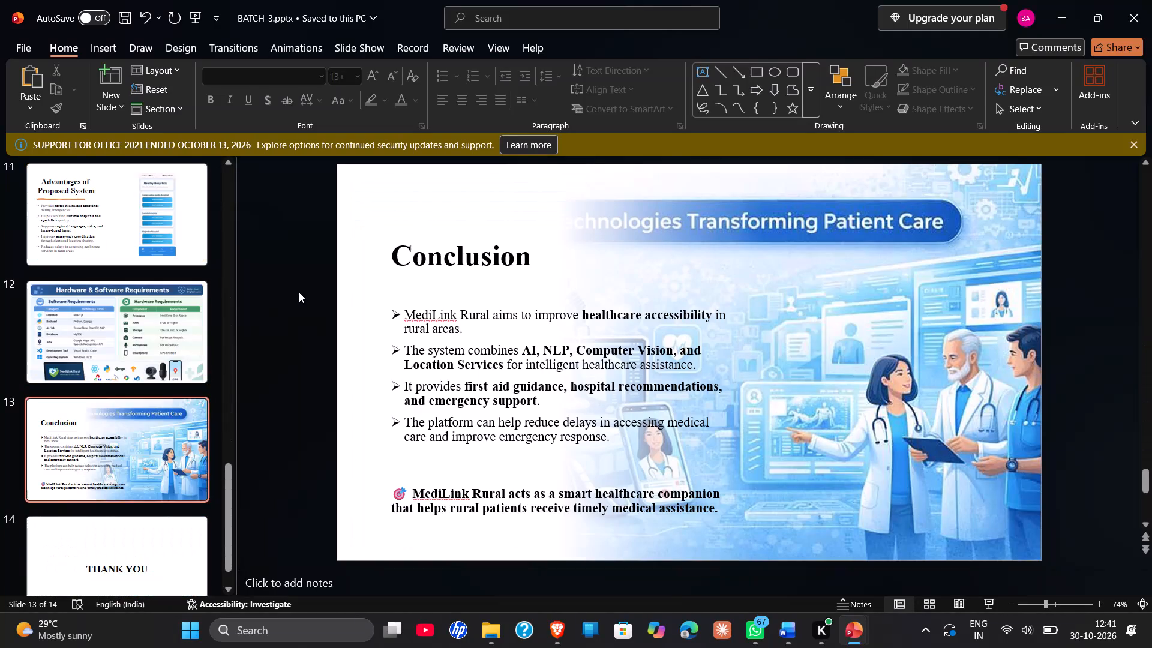
{"action": "key", "text": "Up"}
{"action": "key", "text": "Up"}
{"action": "key", "text": "Up"}
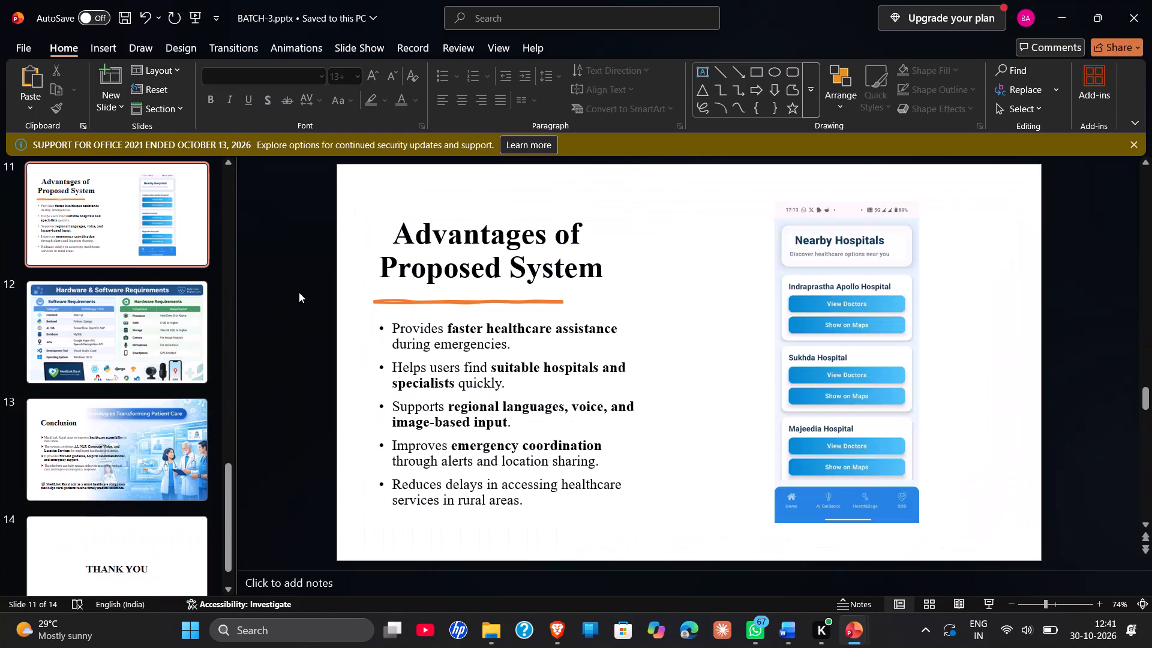
{"action": "key", "text": "Down"}
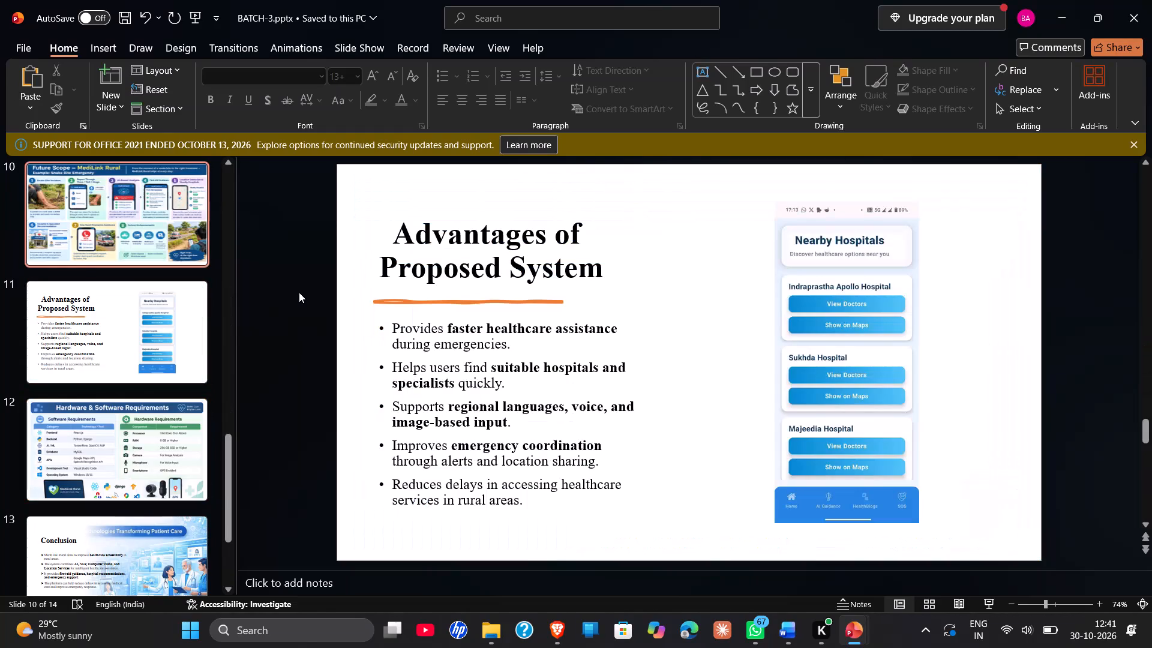
{"action": "key", "text": "Up"}
{"action": "key", "text": "Up"}
{"action": "key", "text": "Up"}
{"action": "key", "text": "Up"}
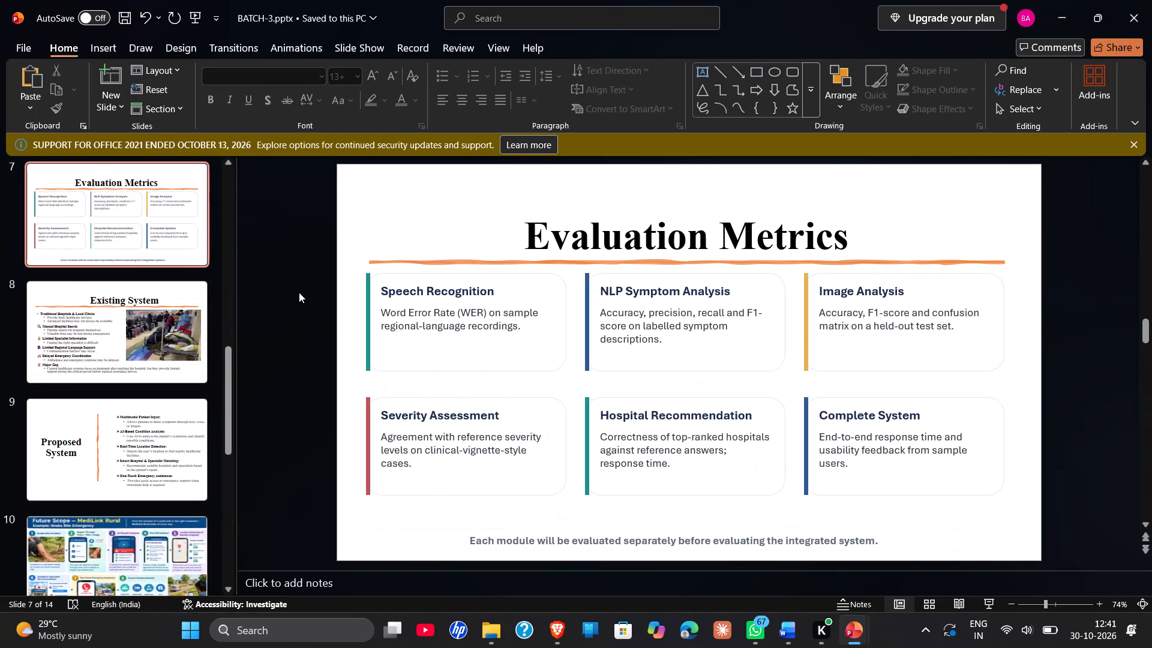
{"action": "key", "text": "Up"}
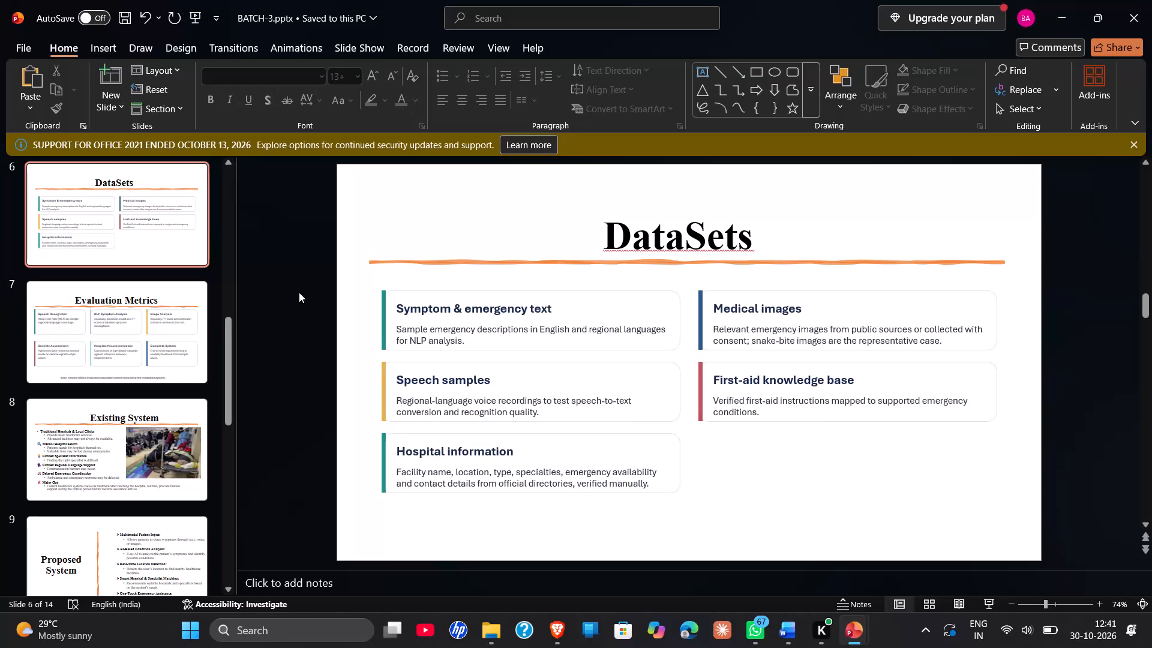
Look through the whole BATCH-3 deck to check the order of its slides from the title slide to THANK YOU.
{"action": "left_click", "coordinate": [131, 196]}
{"action": "scroll", "coordinate": [131, 196], "scroll_direction": "right", "scroll_amount": 1}
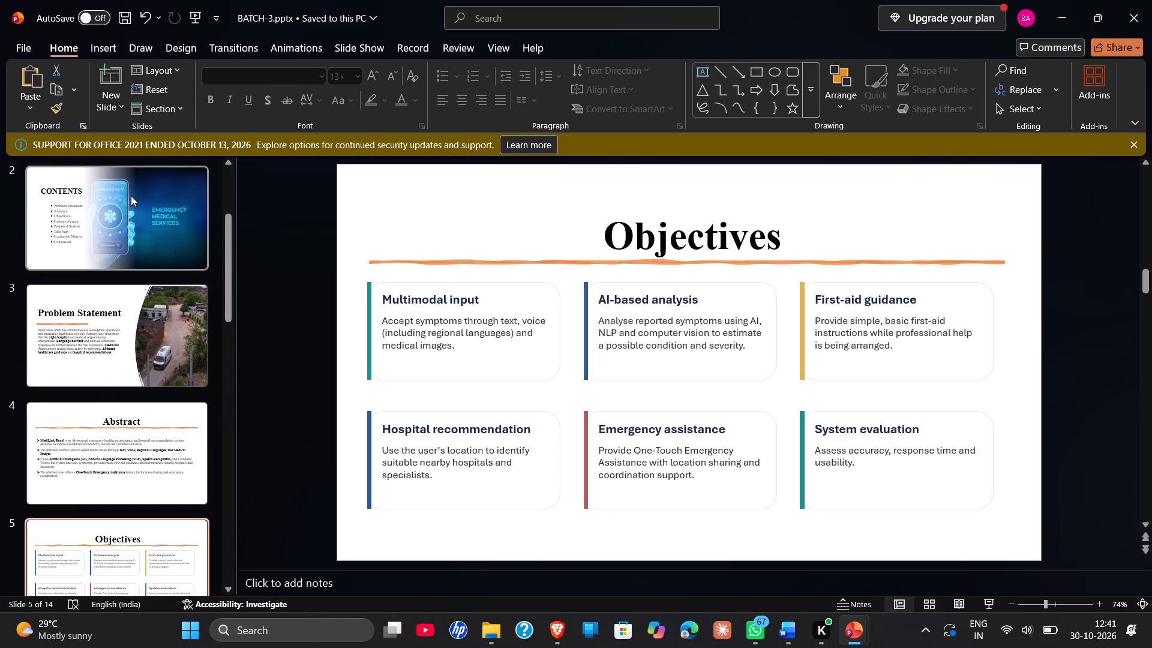
{"action": "scroll", "coordinate": [131, 196], "scroll_direction": "right", "scroll_amount": 1}
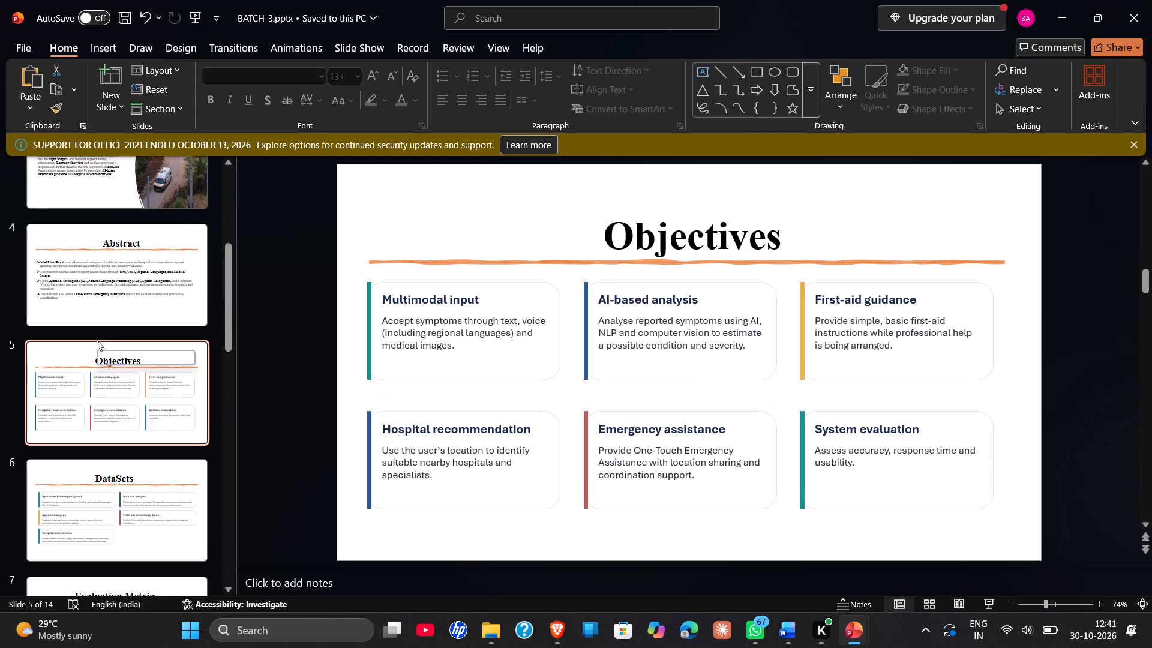
{"action": "left_click", "coordinate": [110, 358]}
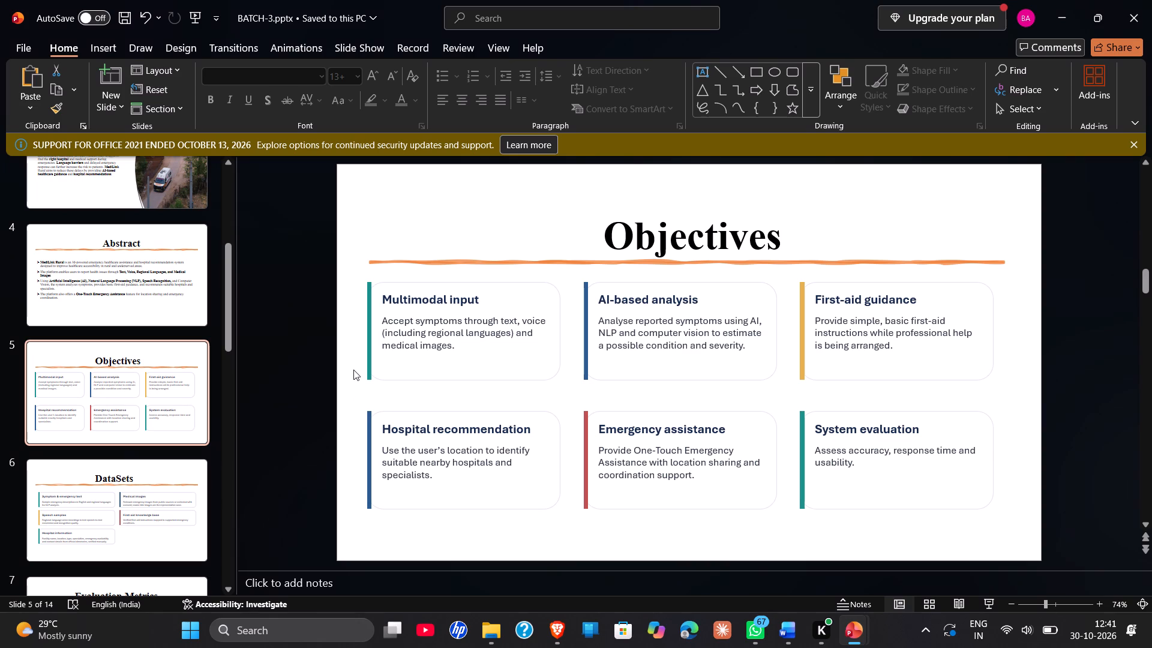
{"action": "scroll", "coordinate": [115, 290], "scroll_direction": "up", "scroll_amount": 6}
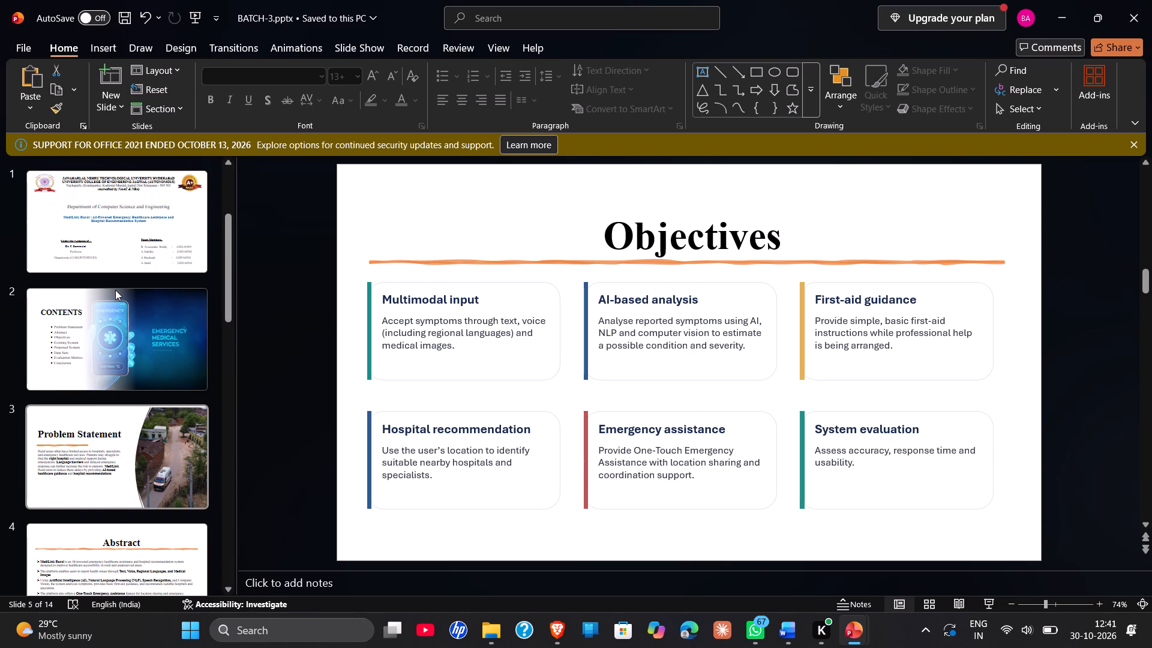
{"action": "scroll", "coordinate": [115, 290], "scroll_direction": "up", "scroll_amount": 2}
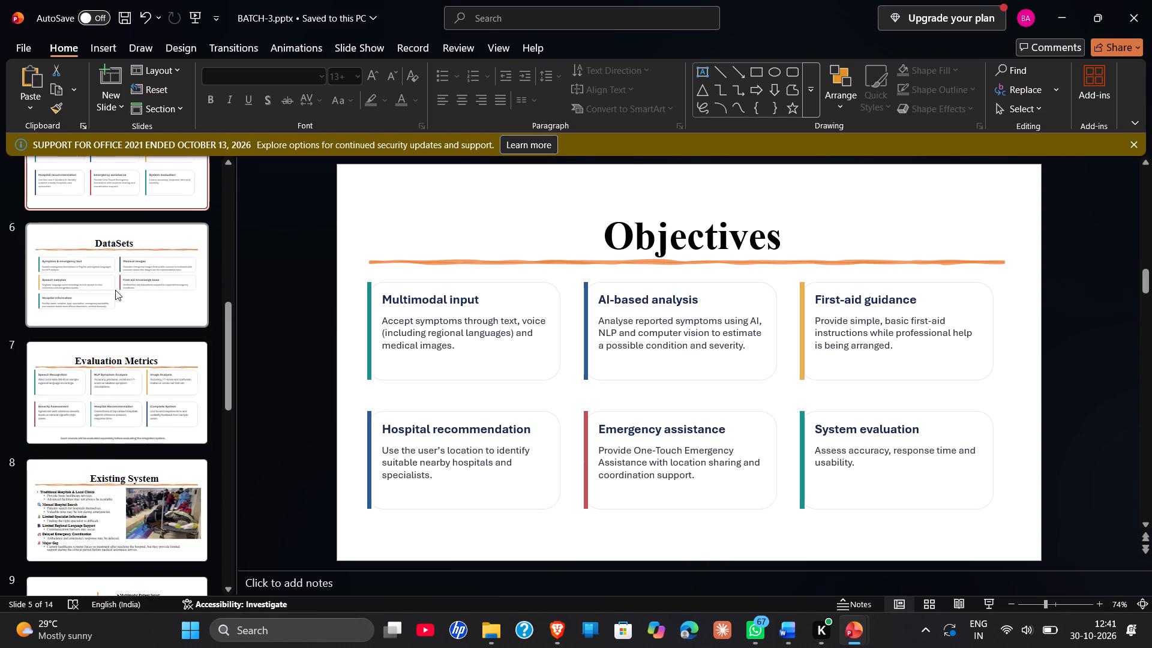
{"action": "scroll", "coordinate": [115, 290], "scroll_direction": "up", "scroll_amount": 1}
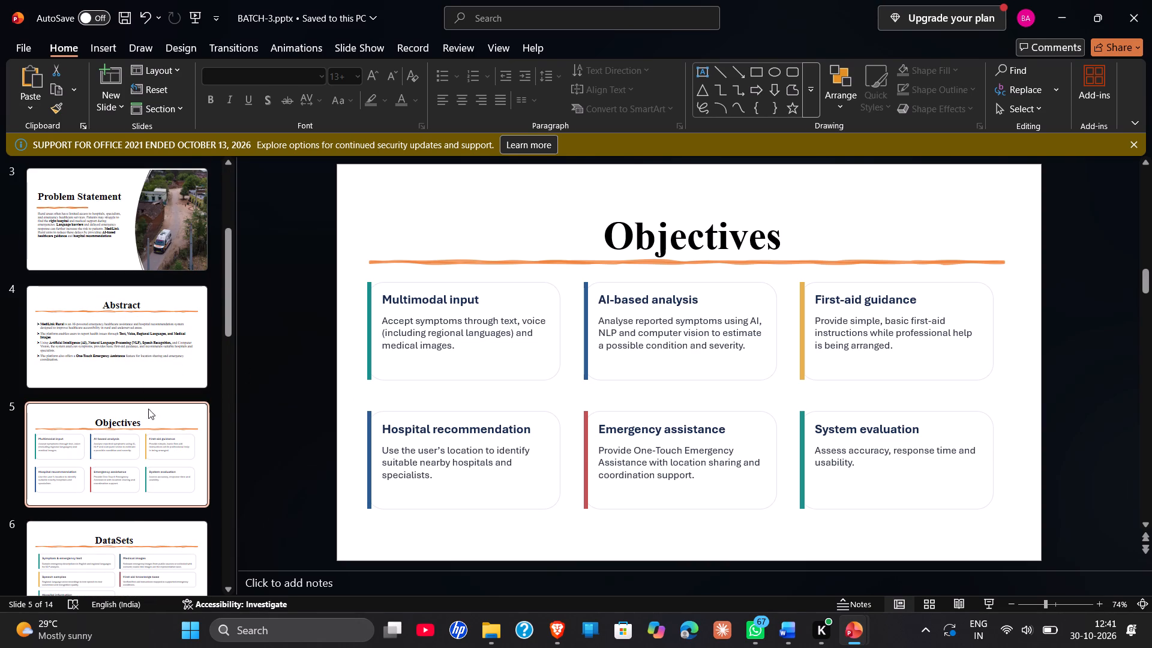
{"action": "scroll", "coordinate": [150, 425], "scroll_direction": "down", "scroll_amount": 1}
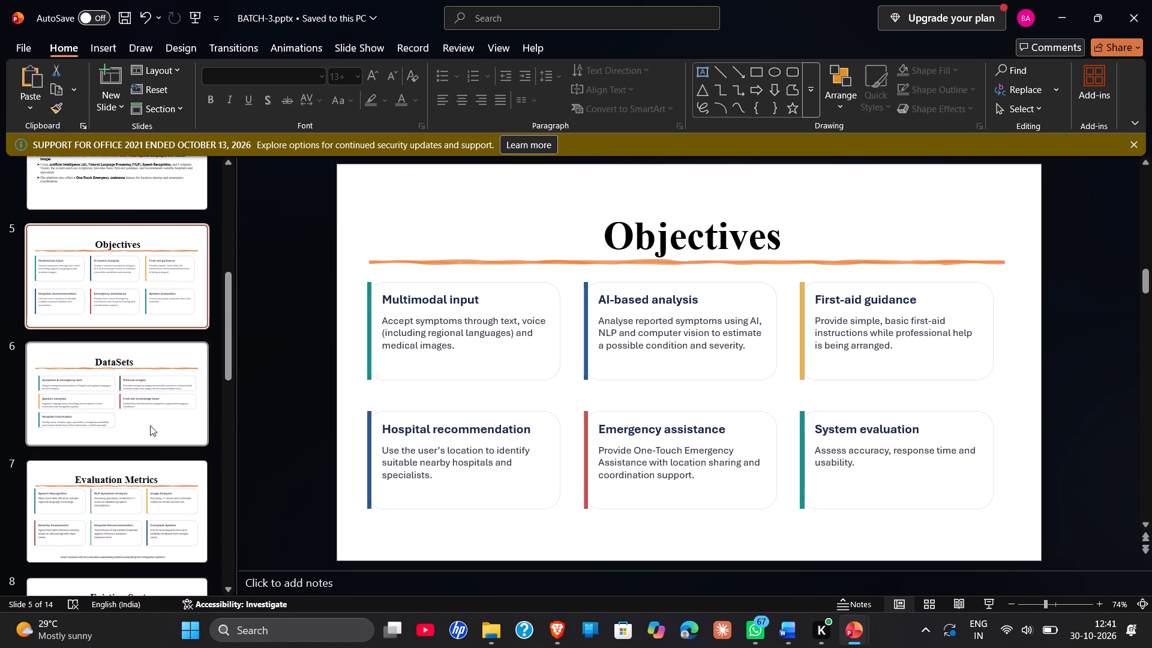
{"action": "scroll", "coordinate": [150, 425], "scroll_direction": "down", "scroll_amount": 1}
{"action": "scroll", "coordinate": [126, 361], "scroll_direction": "down", "scroll_amount": 6}
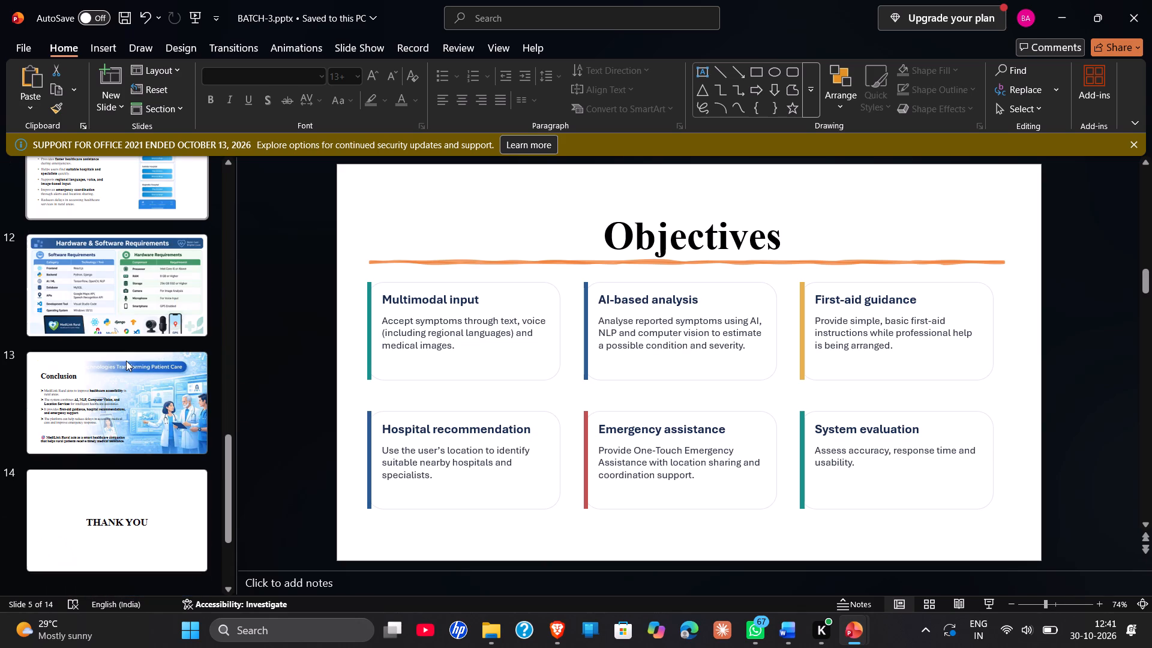
{"action": "scroll", "coordinate": [103, 317], "scroll_direction": "down", "scroll_amount": 1}
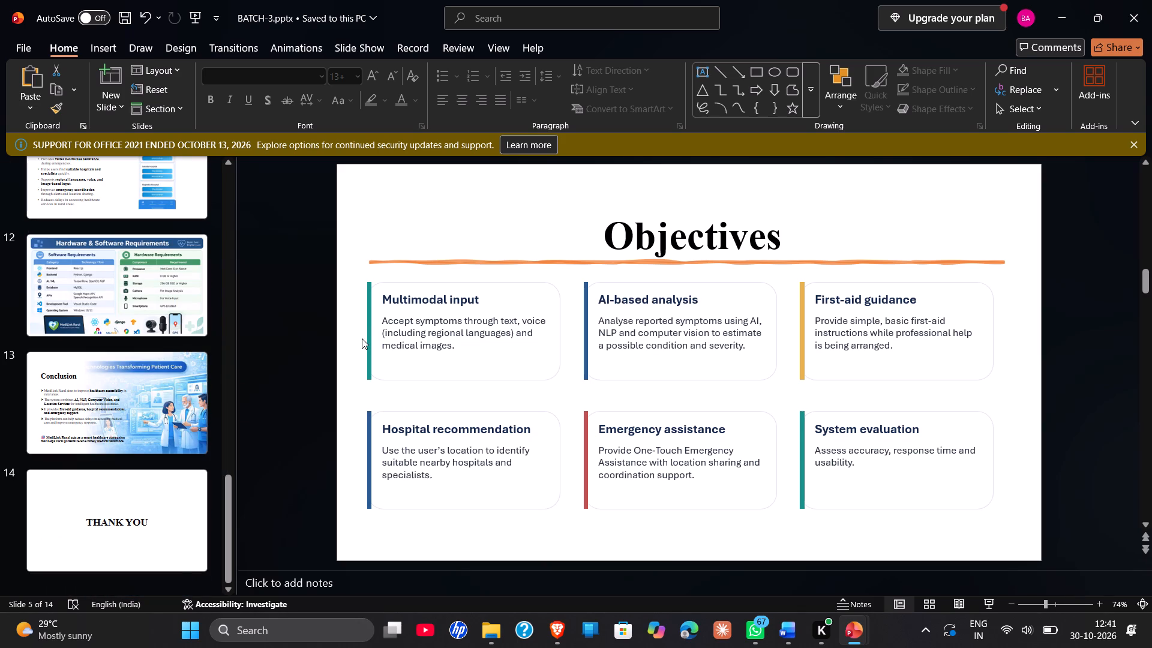
{"action": "scroll", "coordinate": [200, 293], "scroll_direction": "up", "scroll_amount": 2}
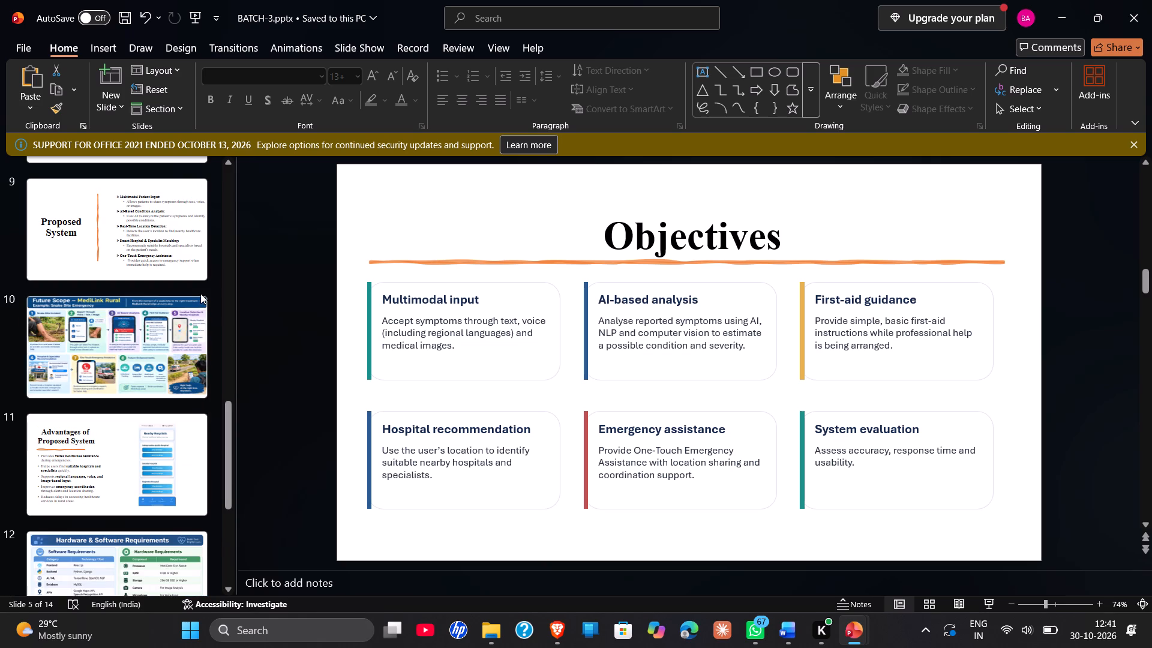
Examine the content and layout of BATCH-3's Objectives, DataSets and Evaluation Metrics slides.
{"action": "left_click", "coordinate": [380, 349]}
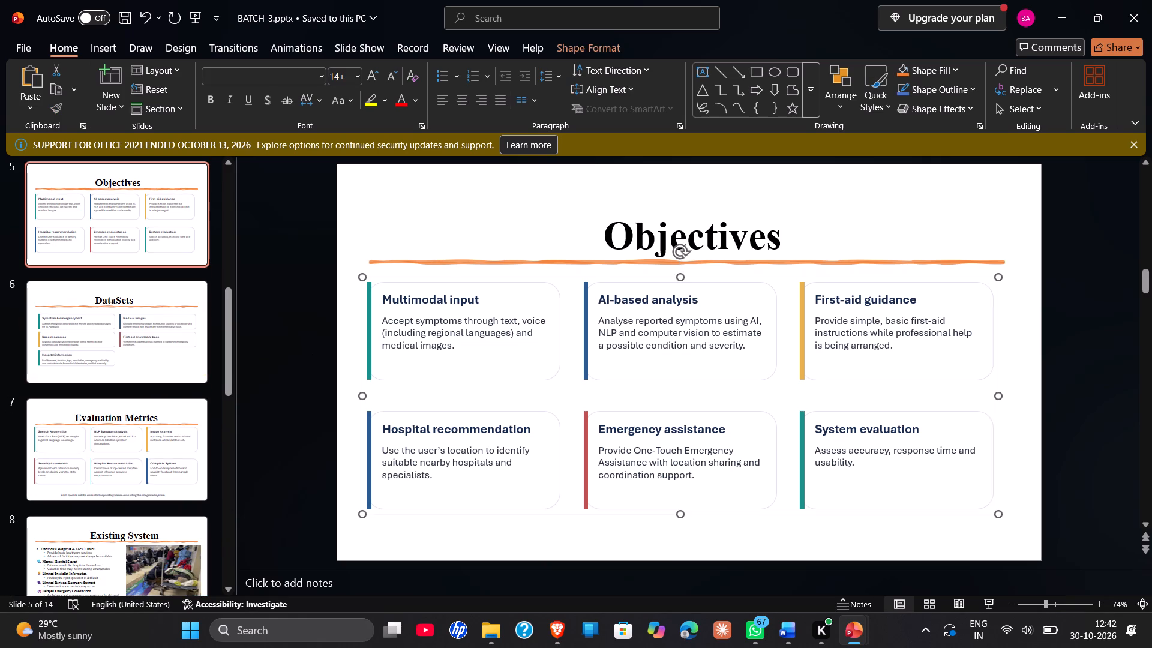
{"action": "left_click", "coordinate": [436, 235]}
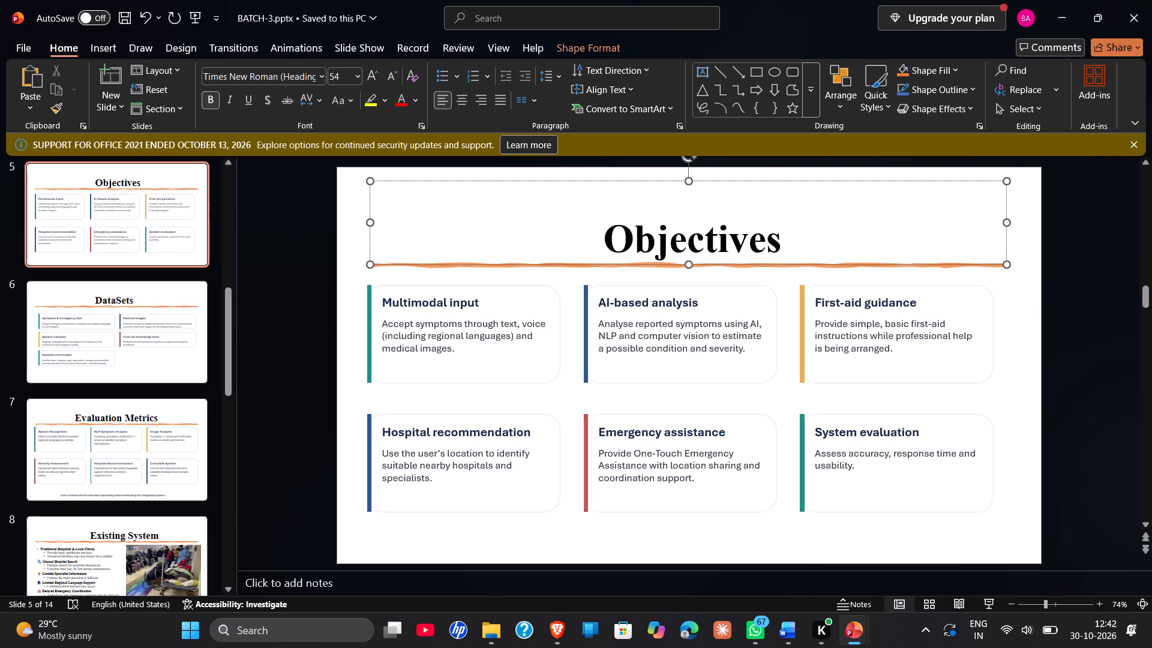
{"action": "left_click", "coordinate": [349, 242]}
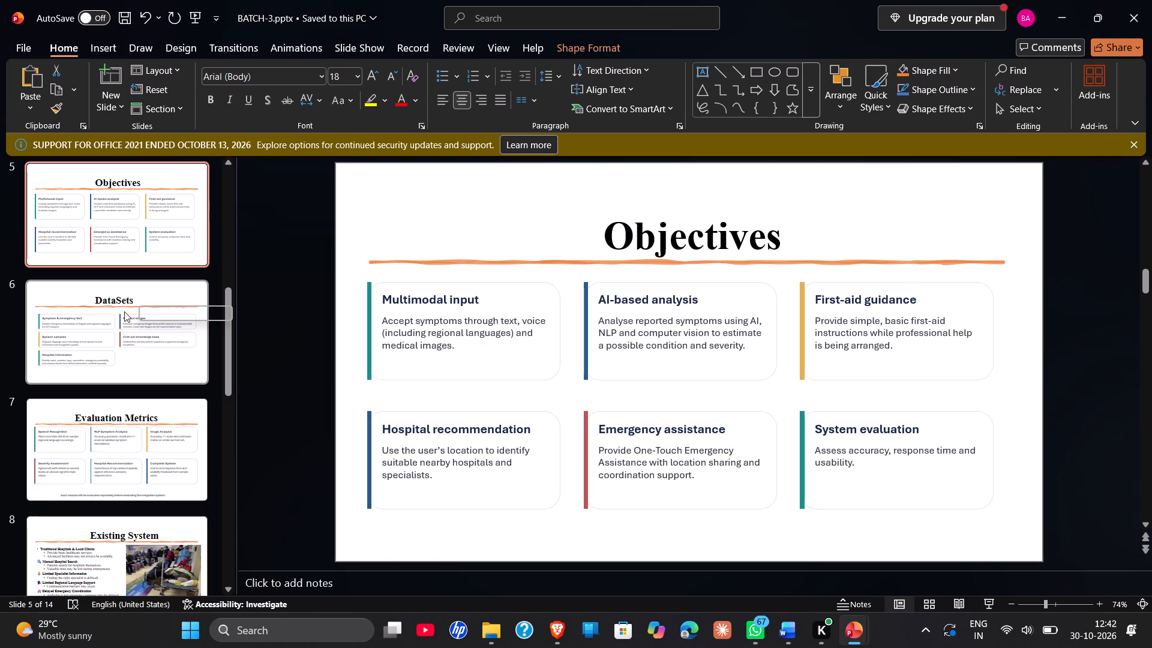
{"action": "left_click", "coordinate": [124, 311]}
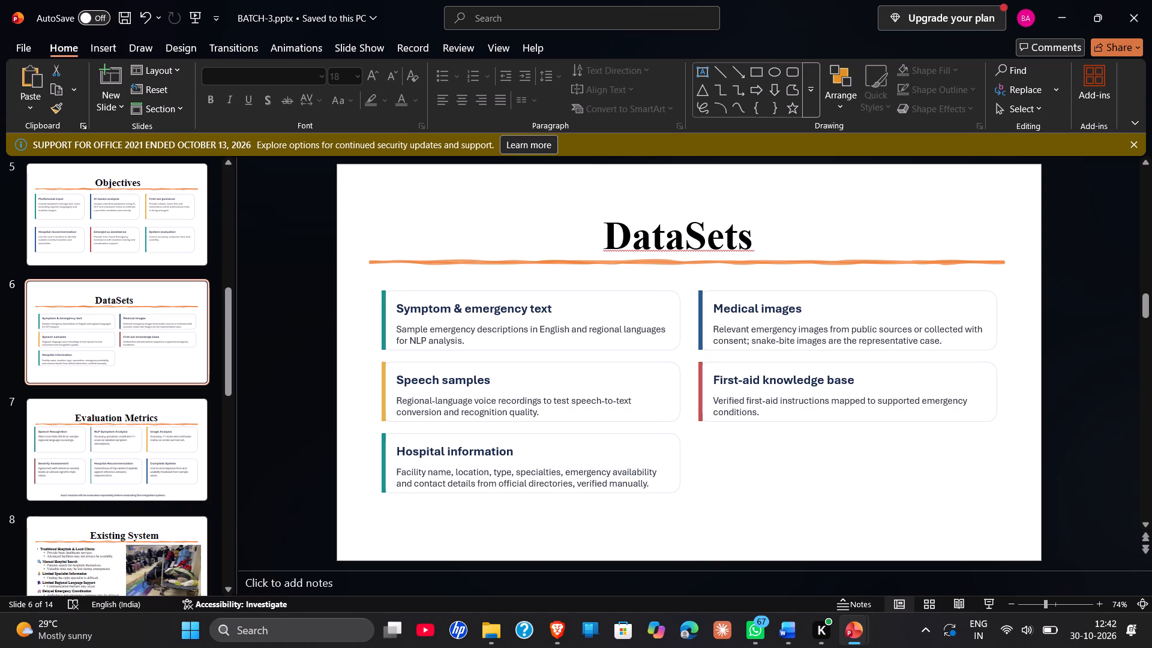
{"action": "left_click", "coordinate": [148, 425]}
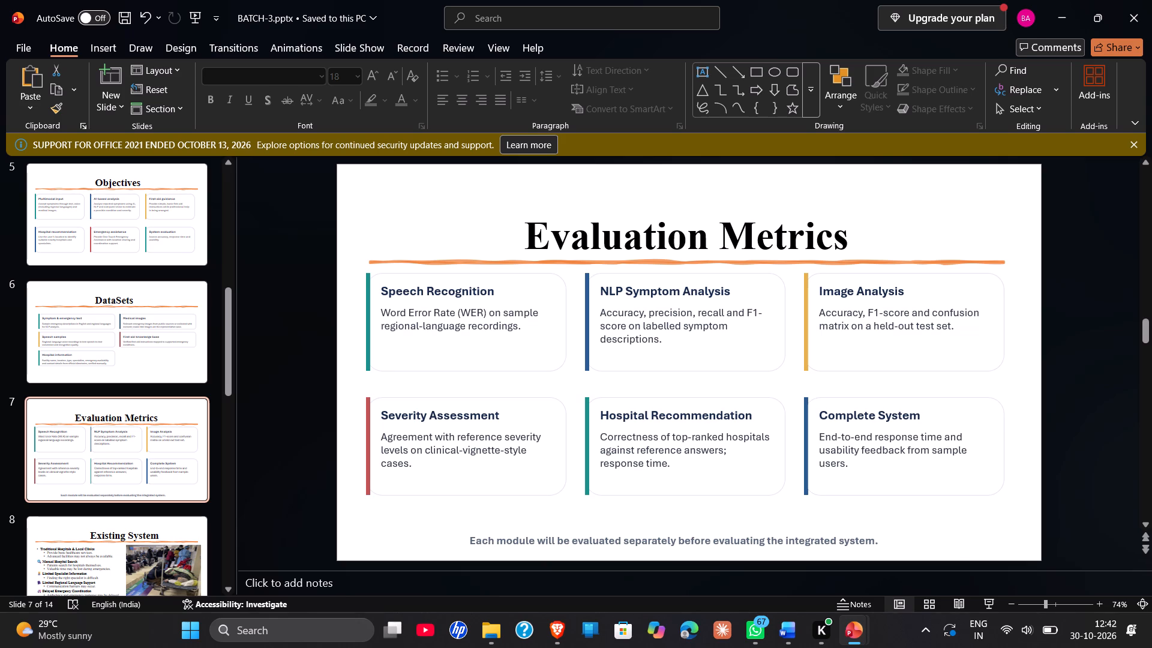
{"action": "left_click", "coordinate": [180, 341]}
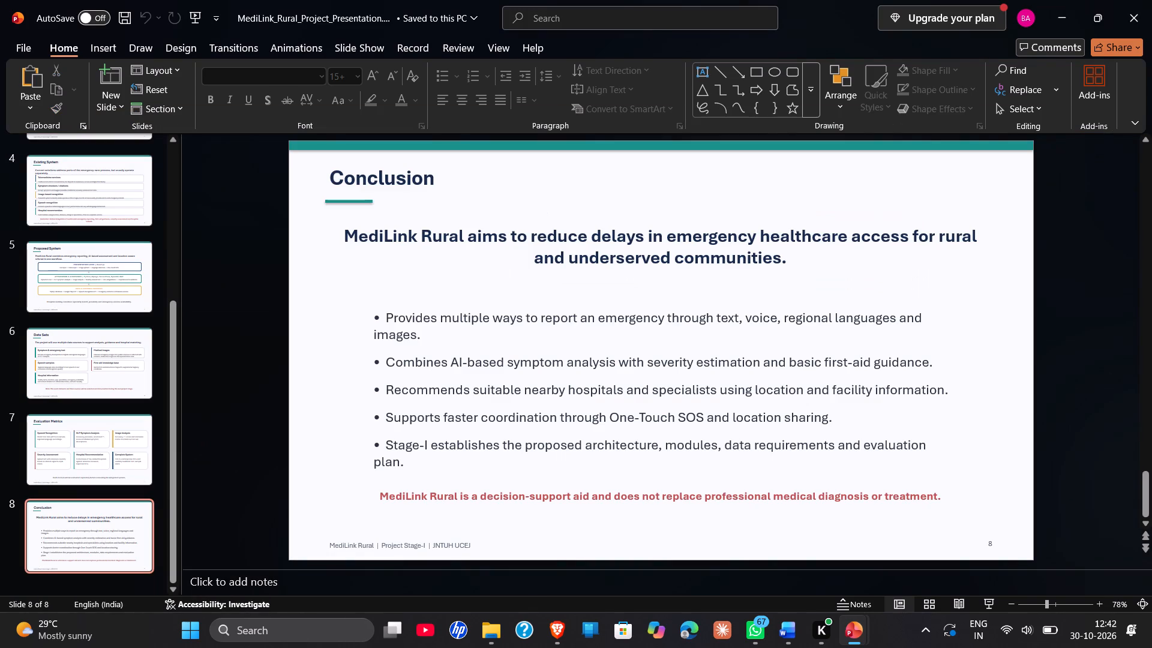
Switch to the MediLink presentation and look through its slides from Problem Statement to Conclusion.
{"action": "key", "text": "Up"}
{"action": "key", "text": "Up"}
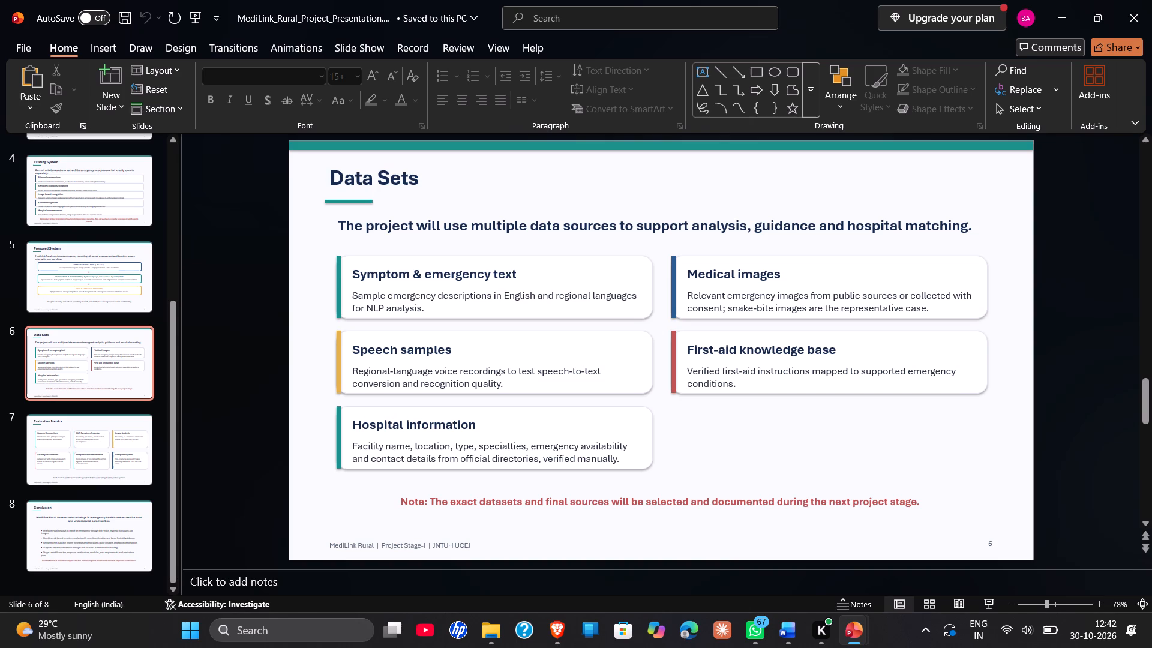
{"action": "scroll", "coordinate": [356, 301], "scroll_direction": "up", "scroll_amount": 6}
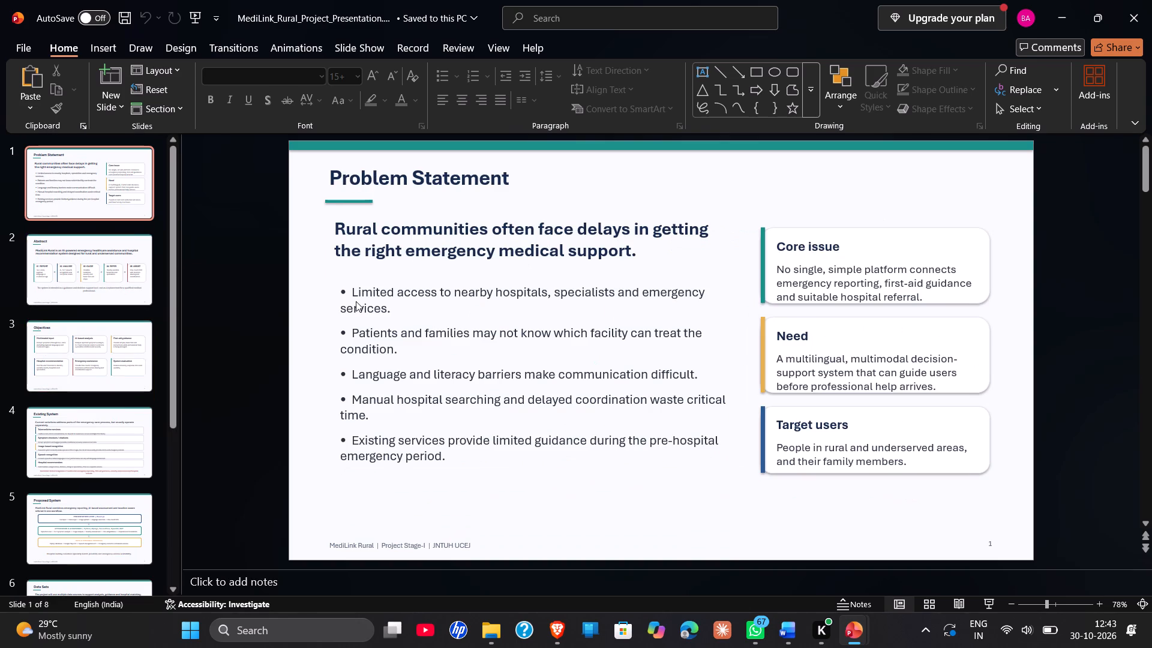
{"action": "scroll", "coordinate": [356, 301], "scroll_direction": "up", "scroll_amount": 2}
{"action": "scroll", "coordinate": [356, 301], "scroll_direction": "down", "scroll_amount": 9}
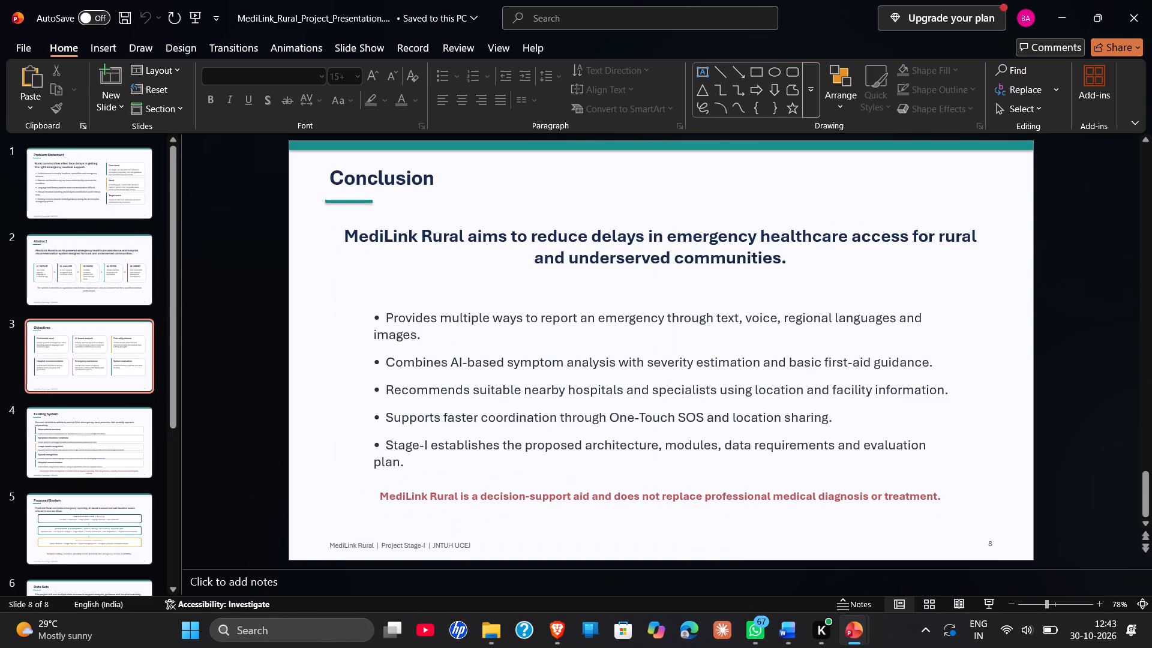
{"action": "scroll", "coordinate": [356, 301], "scroll_direction": "down", "scroll_amount": 2}
{"action": "scroll", "coordinate": [356, 301], "scroll_direction": "up", "scroll_amount": 6}
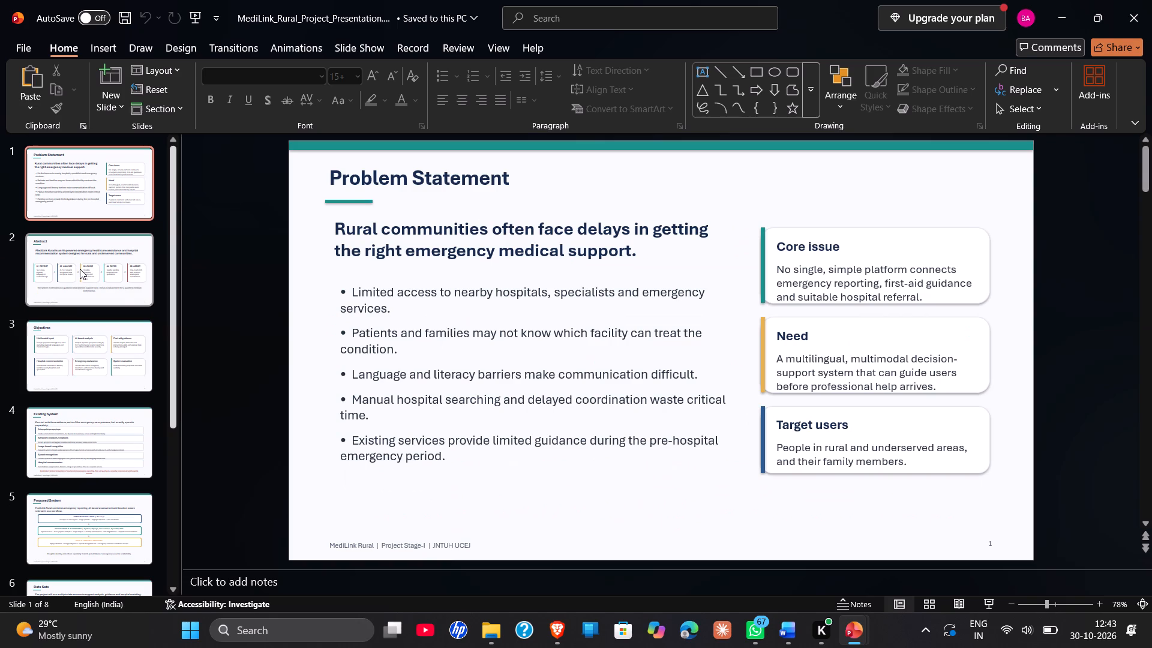
{"action": "left_click", "coordinate": [88, 273]}
{"action": "scroll", "coordinate": [88, 273], "scroll_direction": "down", "scroll_amount": 2}
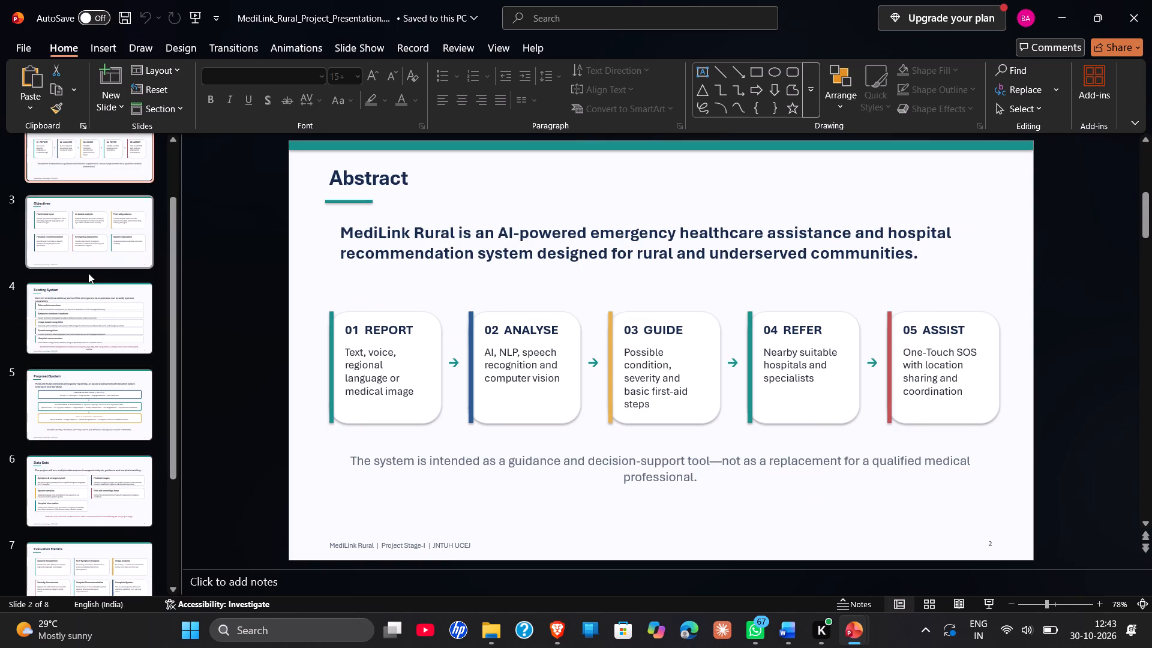
{"action": "scroll", "coordinate": [88, 273], "scroll_direction": "down", "scroll_amount": 7}
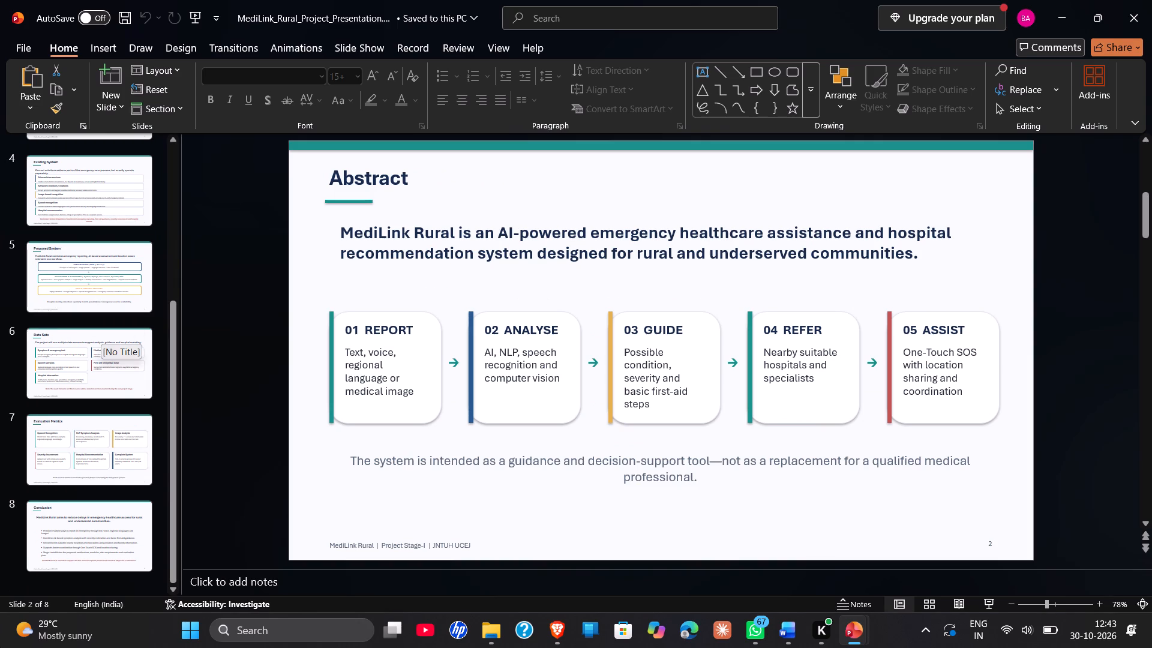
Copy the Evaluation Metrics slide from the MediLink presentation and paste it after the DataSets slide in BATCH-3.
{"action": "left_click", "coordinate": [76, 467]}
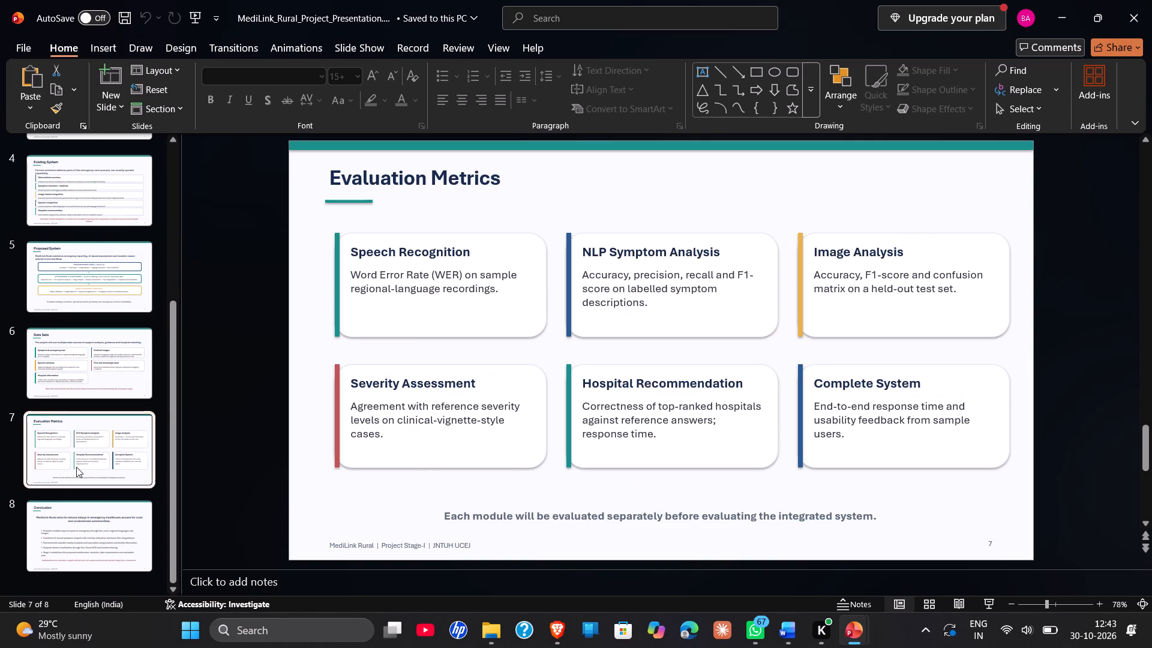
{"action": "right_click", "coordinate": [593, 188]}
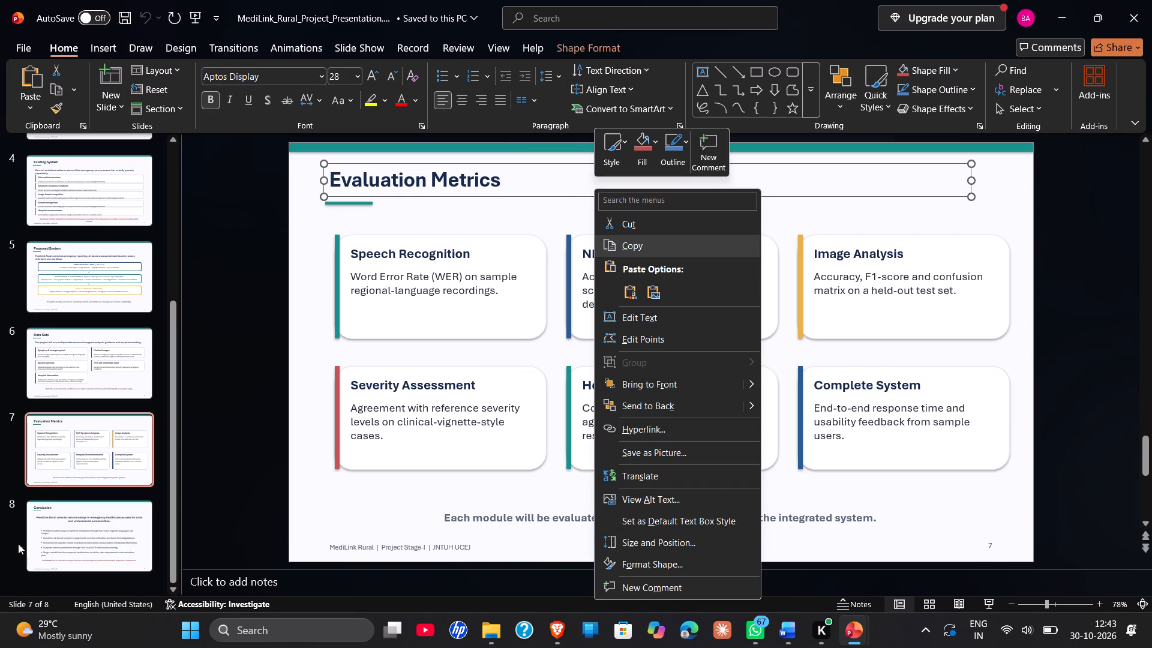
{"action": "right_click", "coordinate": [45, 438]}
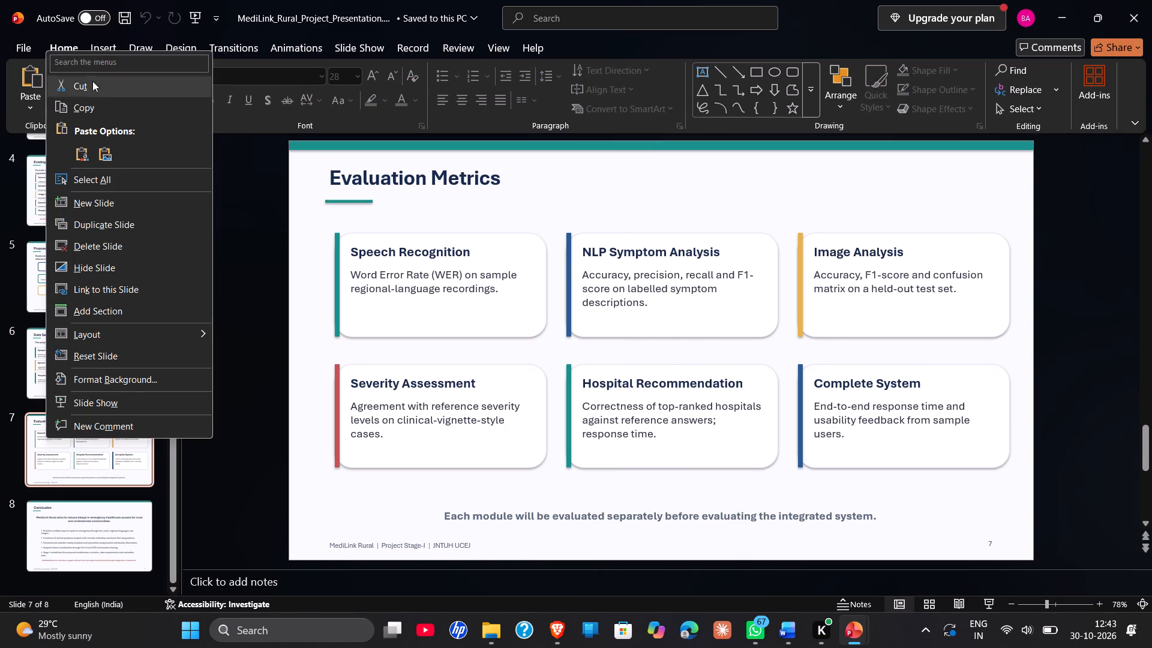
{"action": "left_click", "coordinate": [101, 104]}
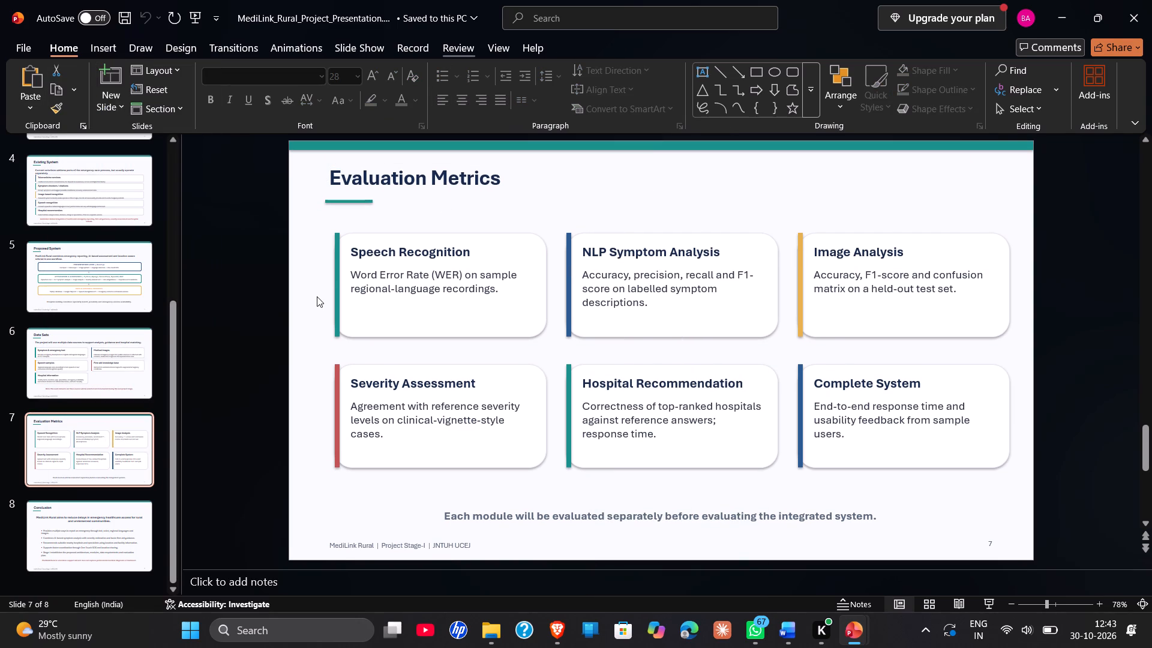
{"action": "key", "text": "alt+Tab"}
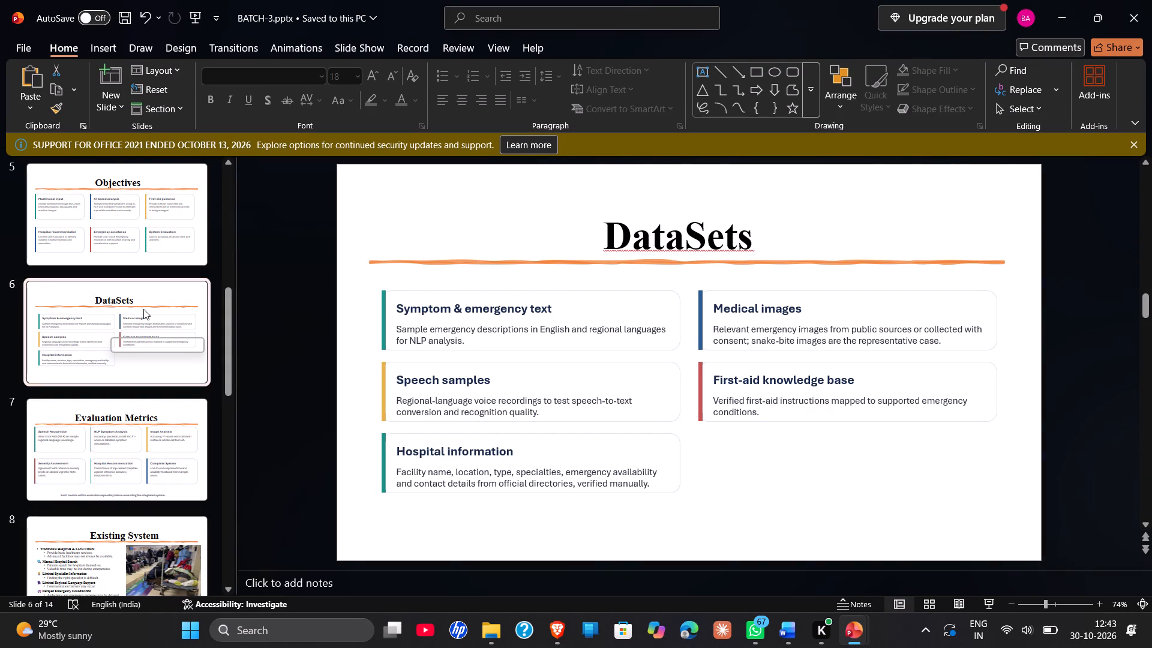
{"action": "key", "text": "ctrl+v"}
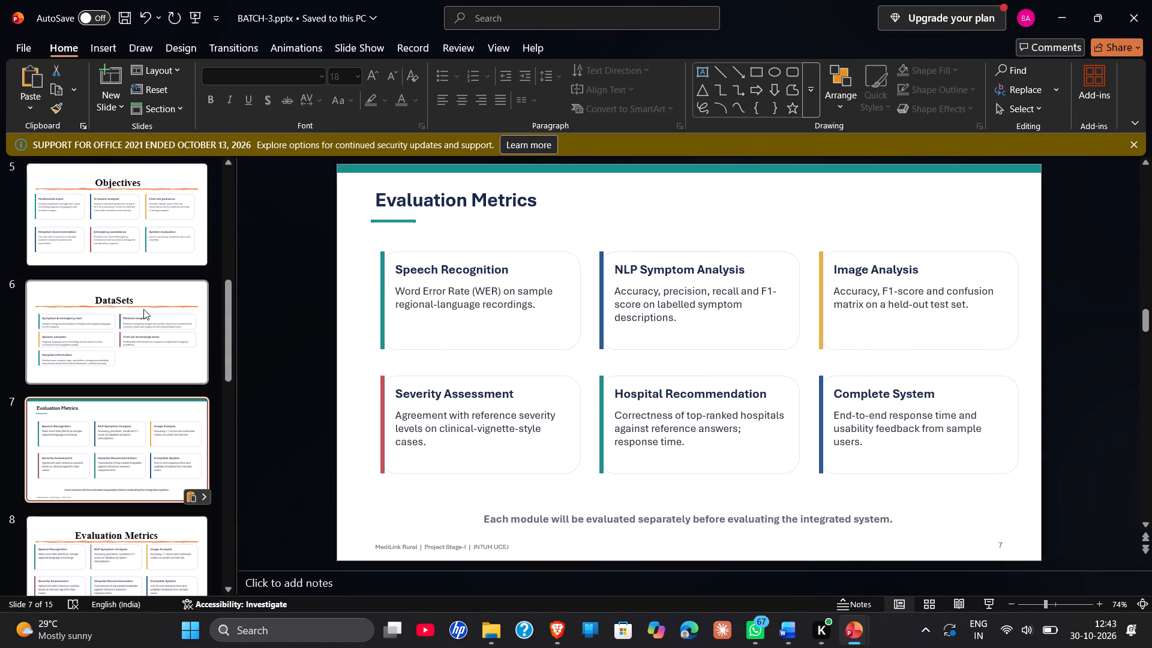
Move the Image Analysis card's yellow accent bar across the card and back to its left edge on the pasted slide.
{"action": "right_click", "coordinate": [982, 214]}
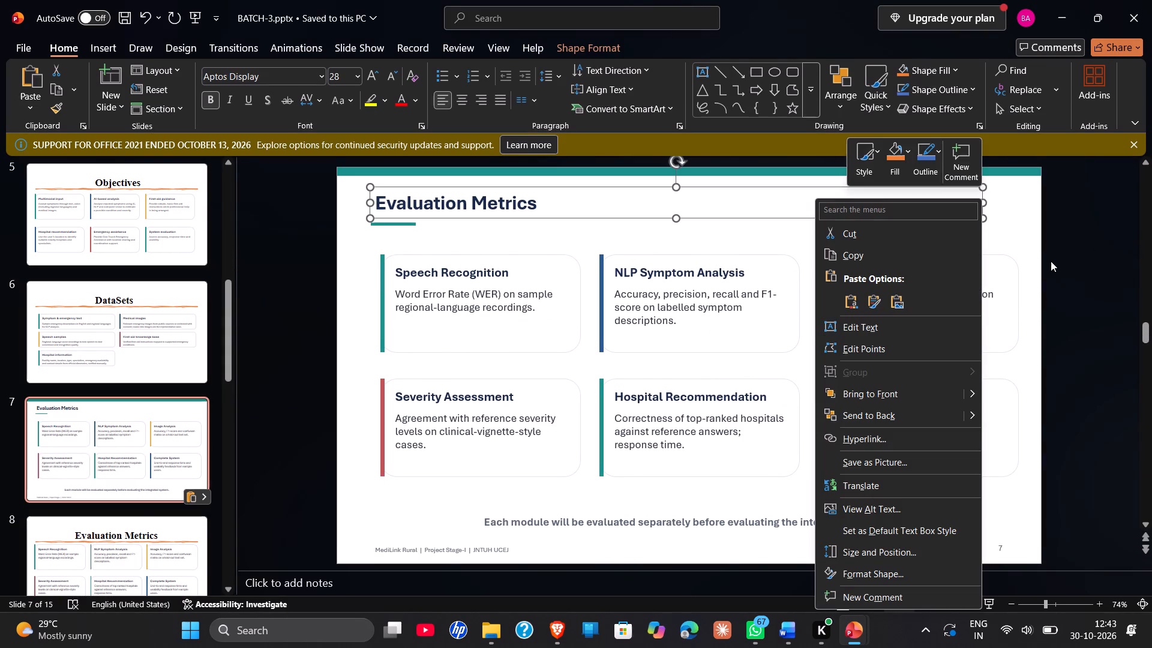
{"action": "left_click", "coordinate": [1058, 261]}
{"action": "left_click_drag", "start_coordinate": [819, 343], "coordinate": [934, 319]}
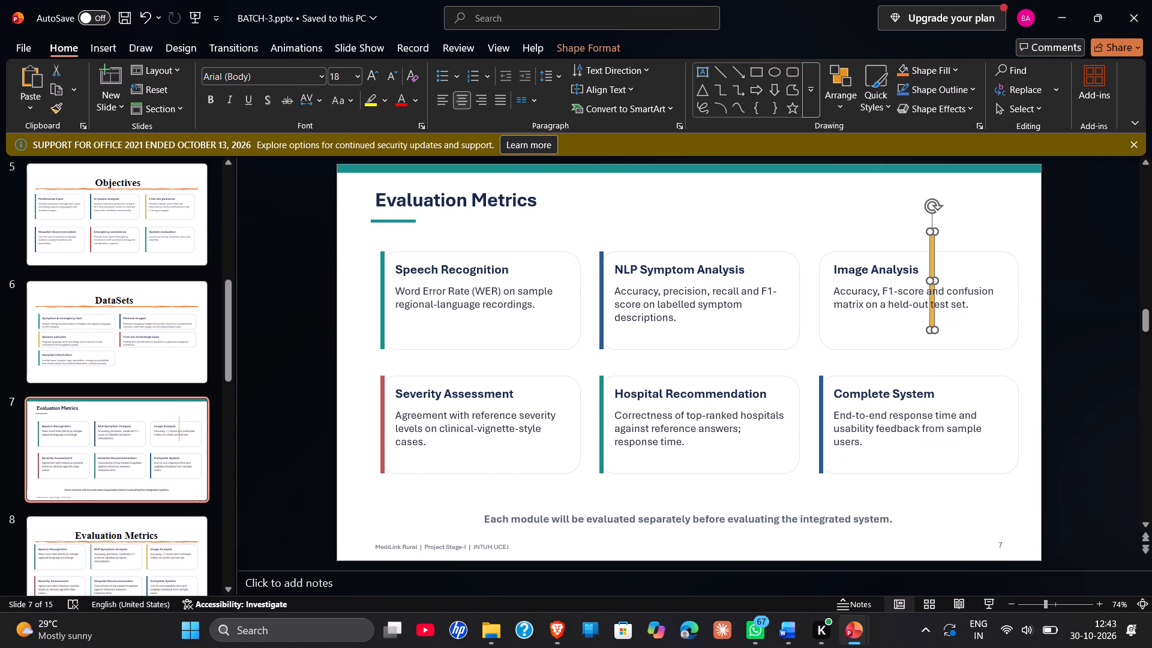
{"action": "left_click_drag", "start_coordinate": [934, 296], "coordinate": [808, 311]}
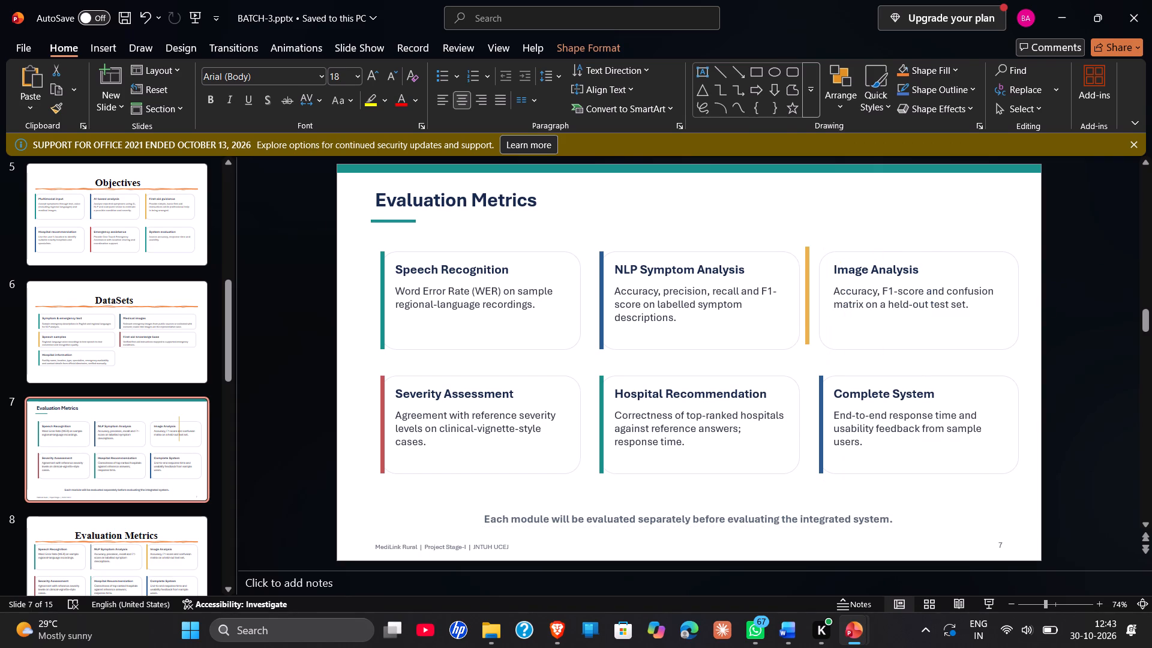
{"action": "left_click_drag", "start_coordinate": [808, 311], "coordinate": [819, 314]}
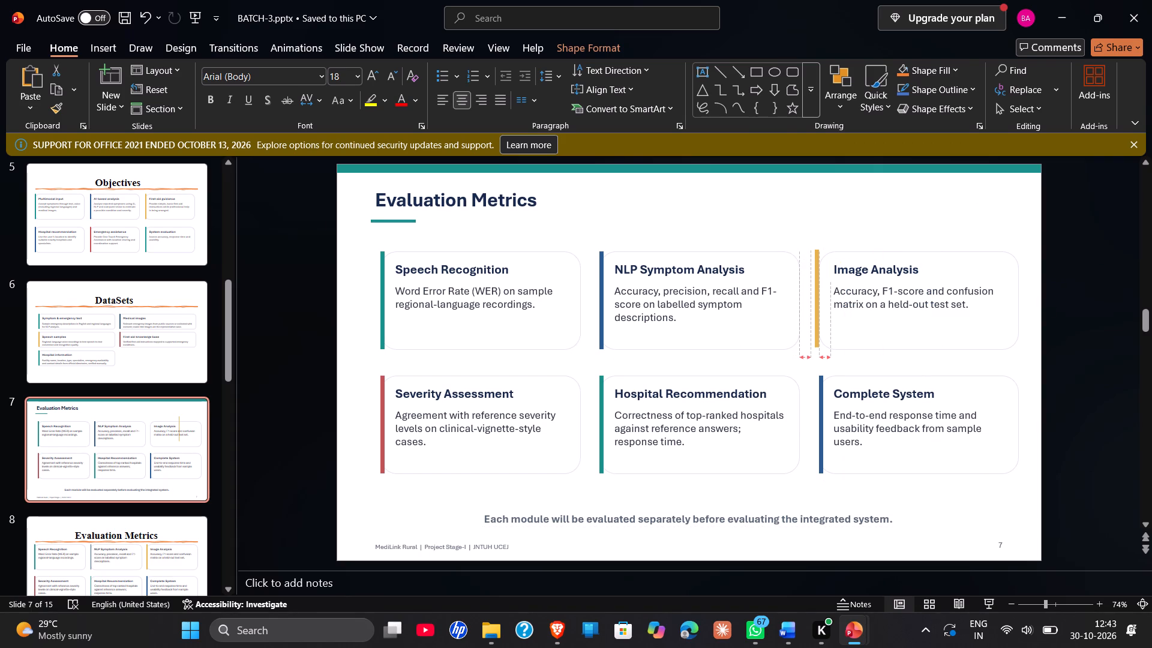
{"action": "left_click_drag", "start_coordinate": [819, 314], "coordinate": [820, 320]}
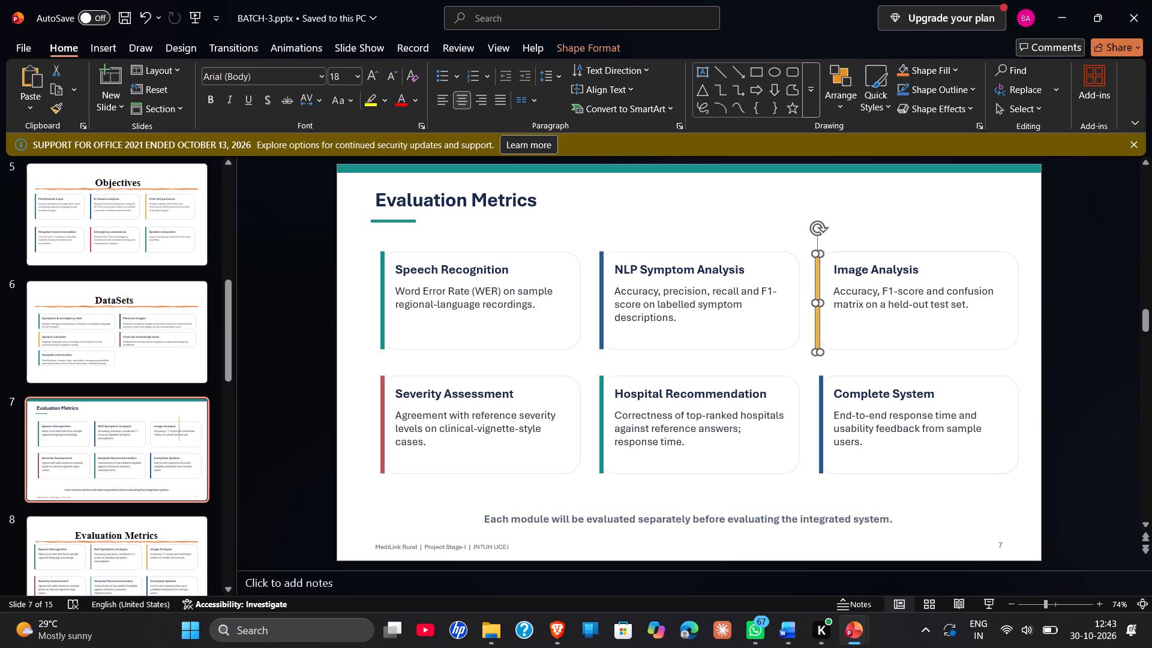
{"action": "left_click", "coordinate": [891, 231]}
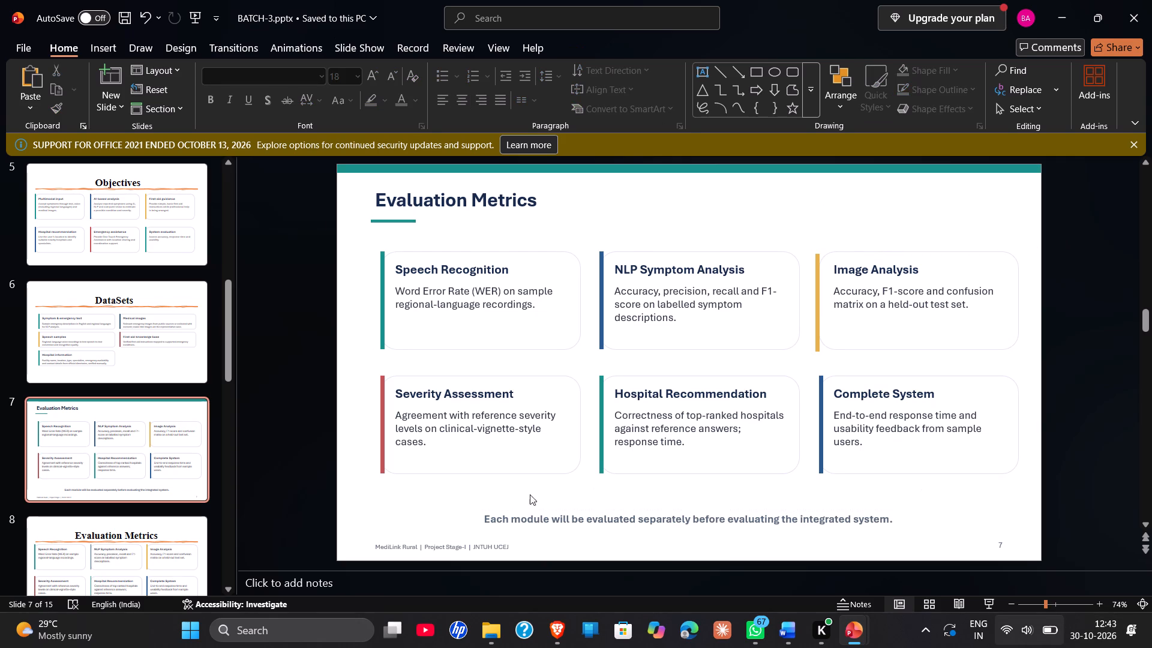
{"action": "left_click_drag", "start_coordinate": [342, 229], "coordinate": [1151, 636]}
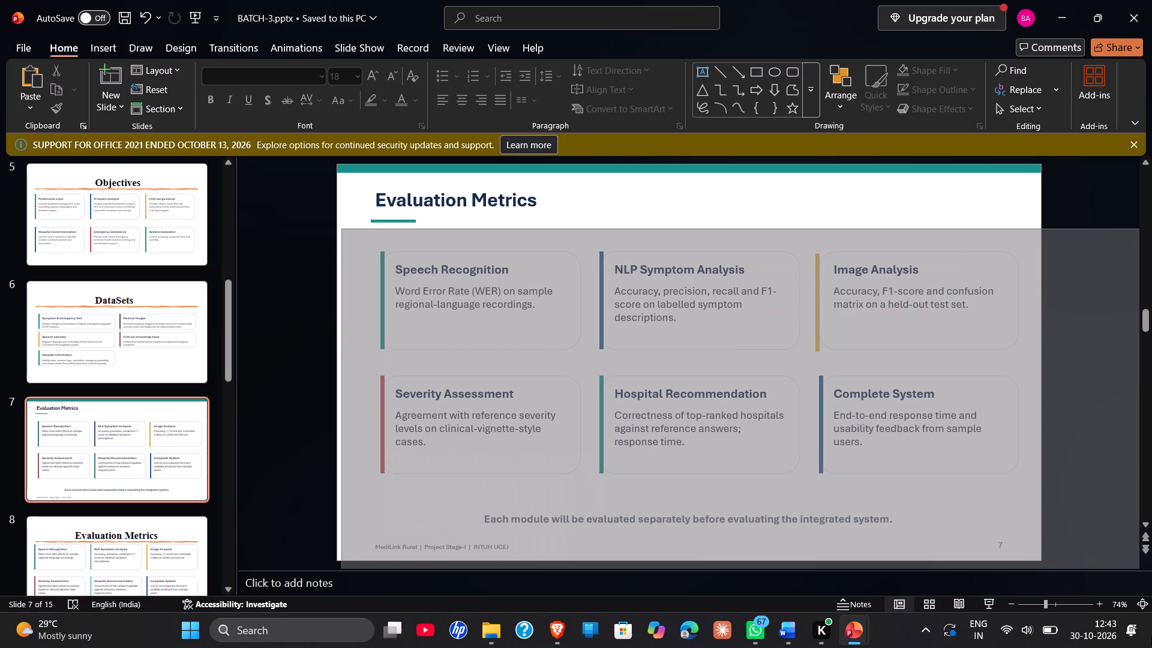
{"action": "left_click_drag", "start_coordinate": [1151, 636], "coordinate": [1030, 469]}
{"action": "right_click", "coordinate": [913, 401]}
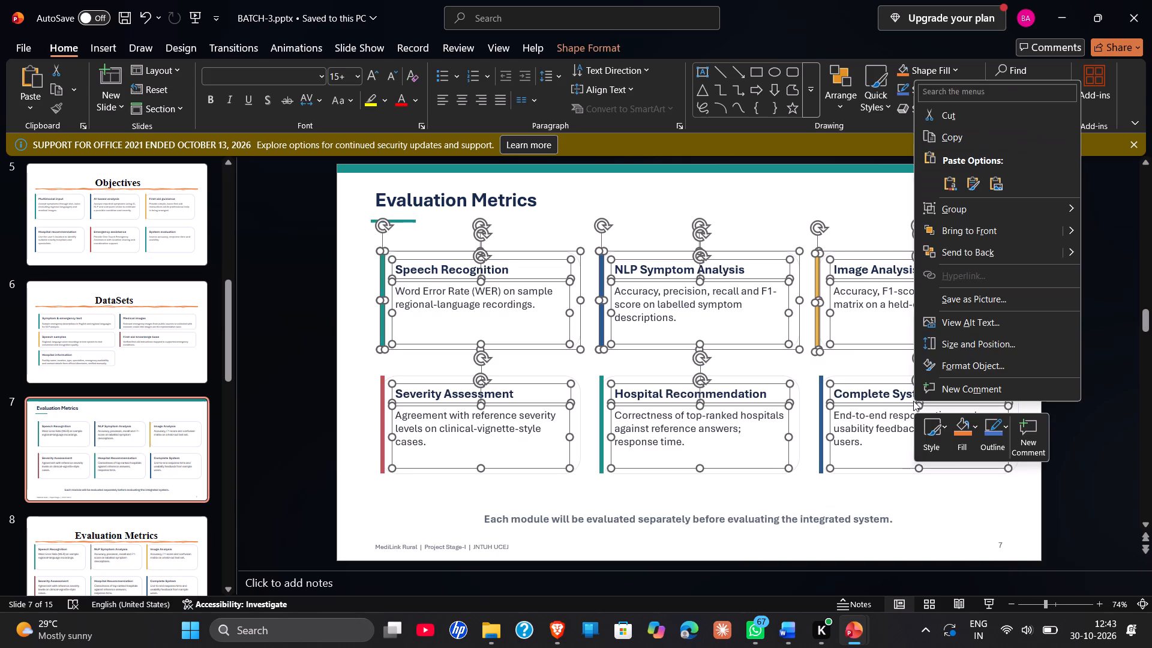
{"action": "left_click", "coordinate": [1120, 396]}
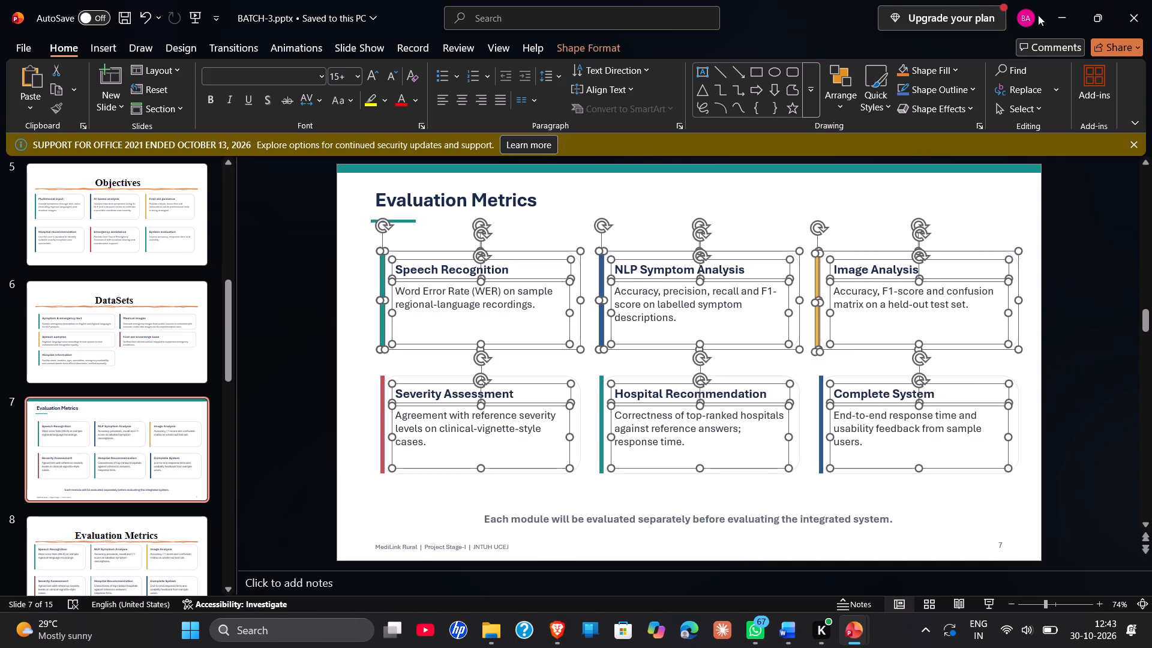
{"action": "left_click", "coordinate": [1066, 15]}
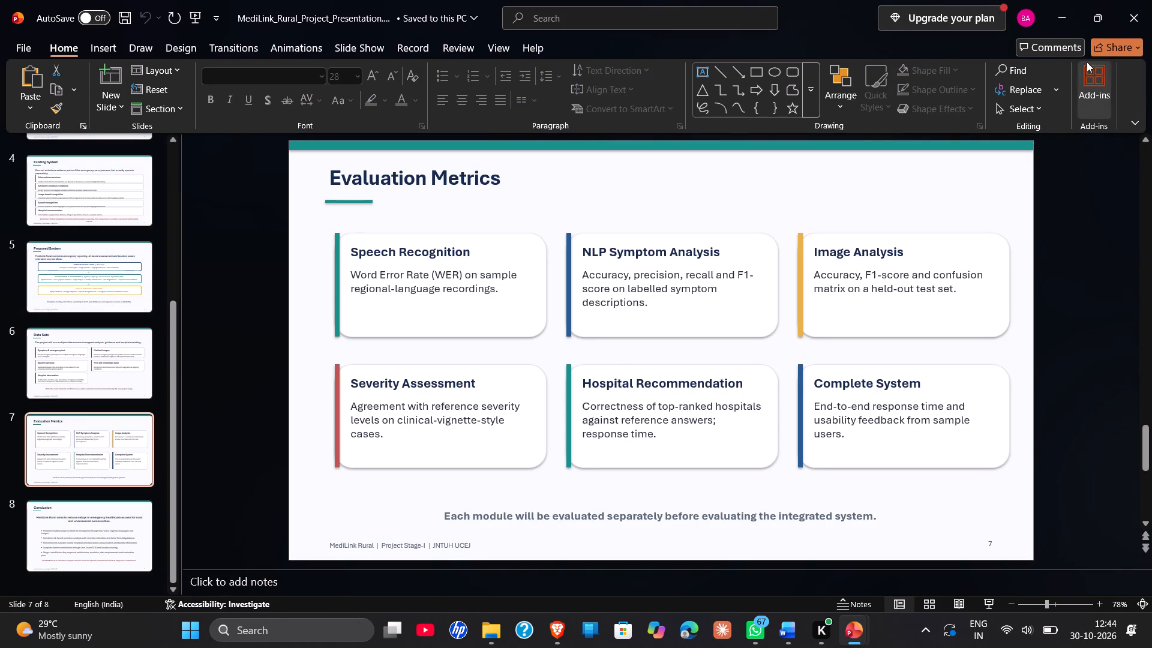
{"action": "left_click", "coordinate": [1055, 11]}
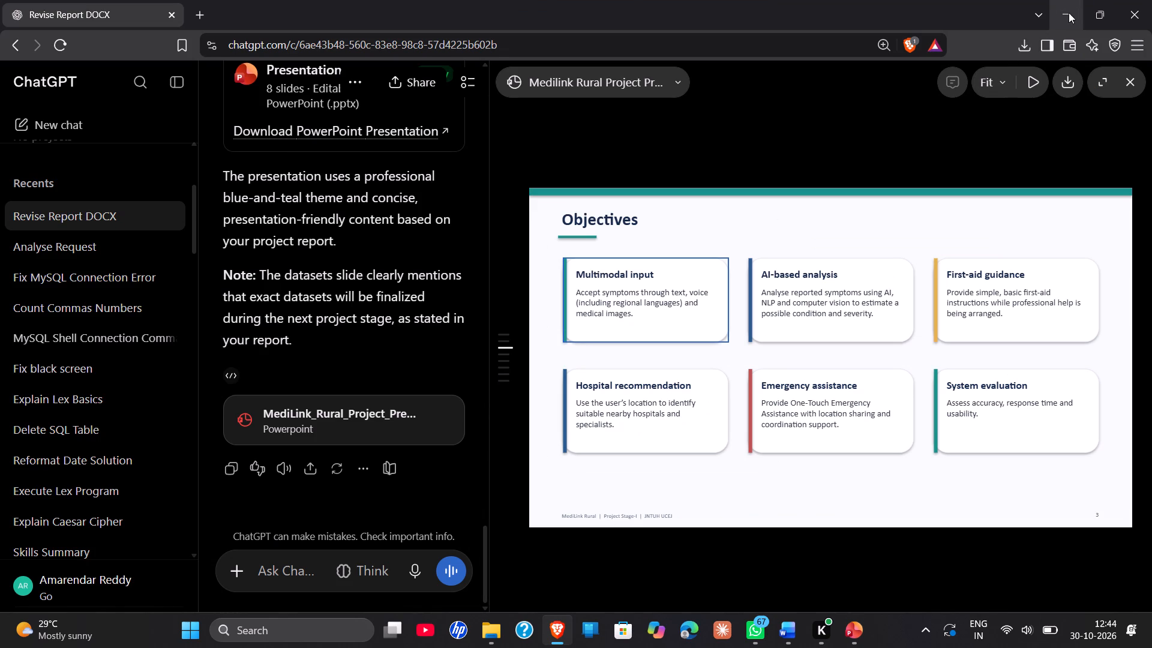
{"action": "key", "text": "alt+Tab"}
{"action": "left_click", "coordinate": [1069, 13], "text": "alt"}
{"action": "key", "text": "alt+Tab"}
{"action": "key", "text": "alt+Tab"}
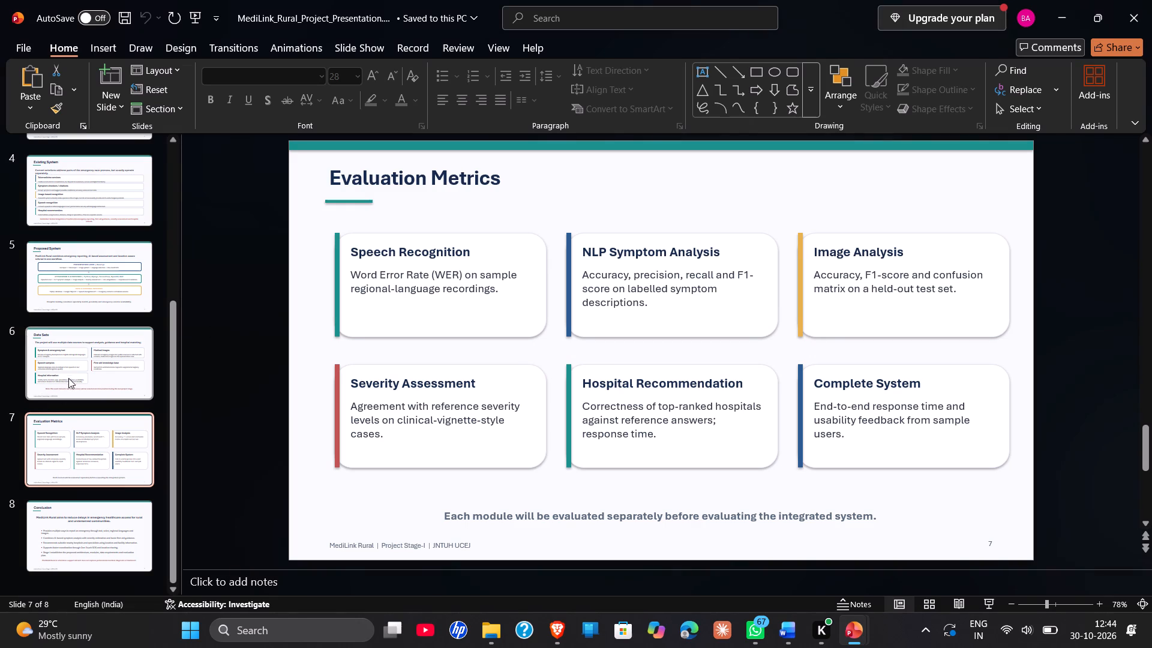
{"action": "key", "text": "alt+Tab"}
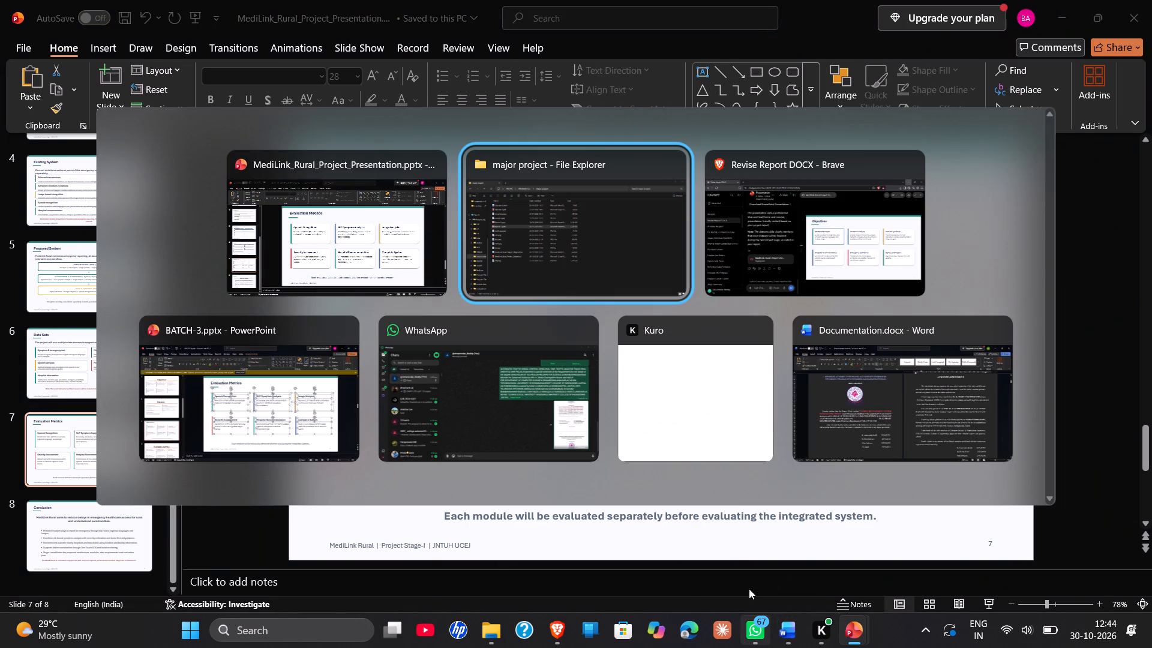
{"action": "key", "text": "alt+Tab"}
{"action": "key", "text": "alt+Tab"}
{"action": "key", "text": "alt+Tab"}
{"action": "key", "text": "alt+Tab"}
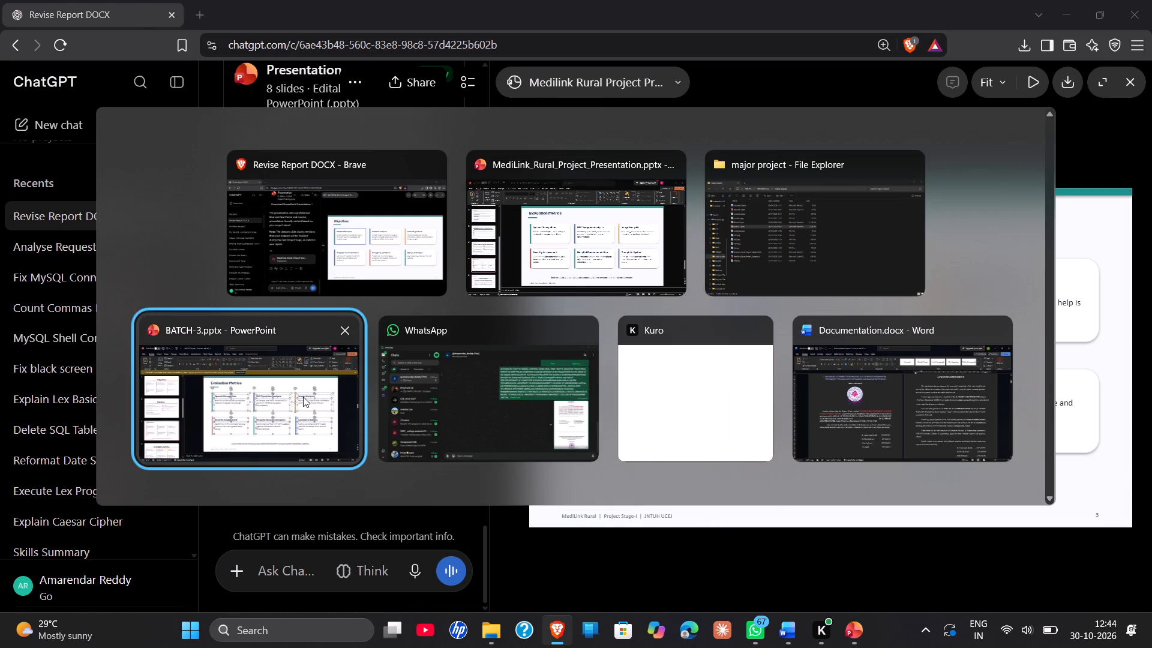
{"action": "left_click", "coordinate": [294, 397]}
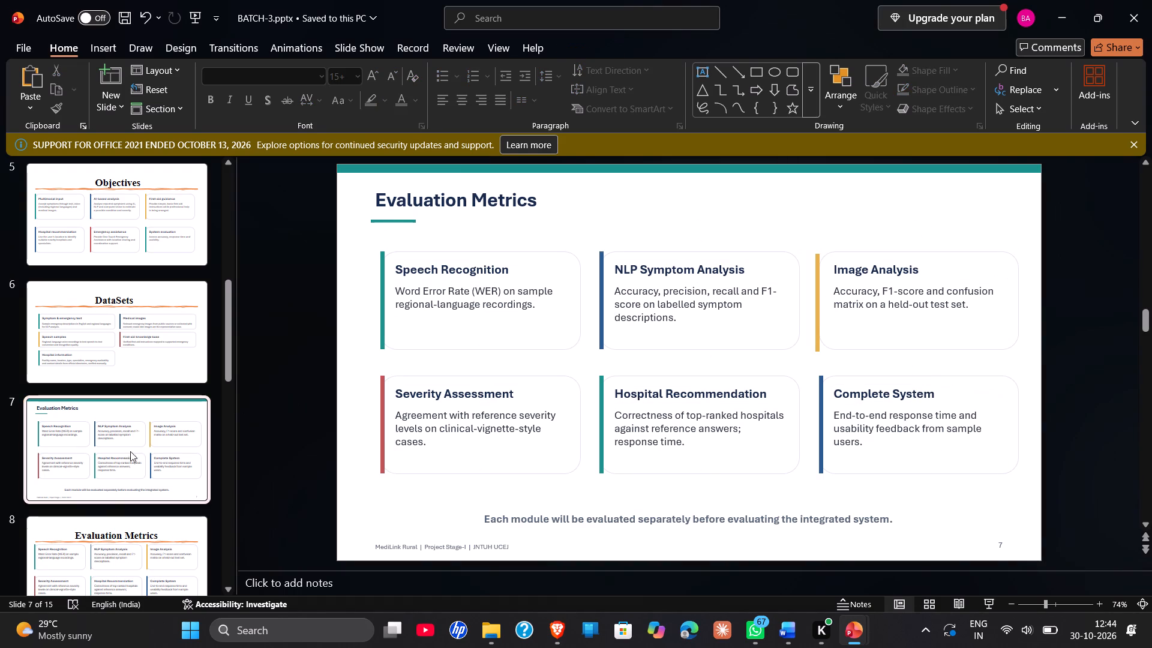
Compare the pasted Evaluation Metrics slide with BATCH-3's own Evaluation Metrics slide that follows it.
{"action": "left_click", "coordinate": [124, 538]}
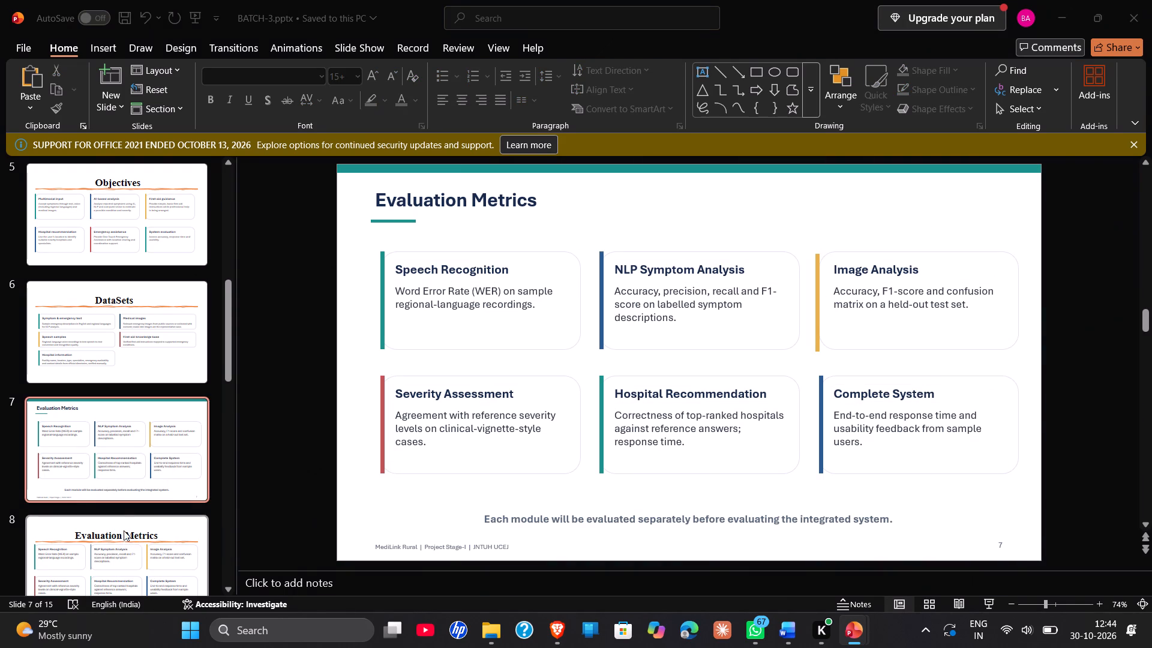
{"action": "left_click", "coordinate": [124, 464]}
{"action": "scroll", "coordinate": [124, 464], "scroll_direction": "up", "scroll_amount": 1}
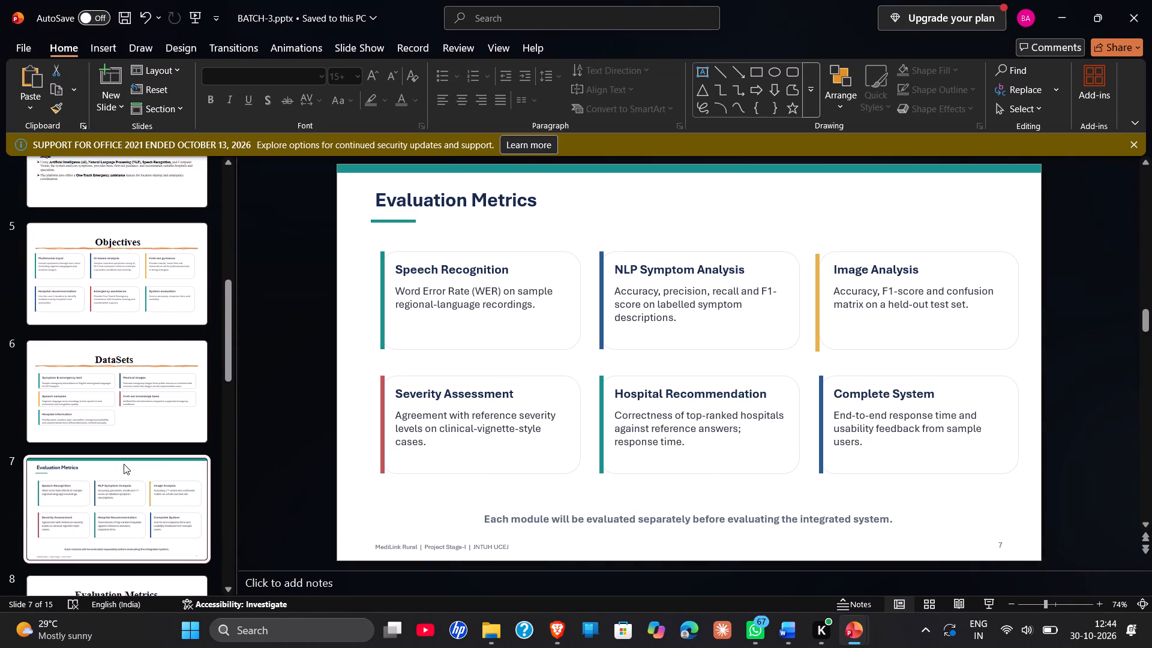
{"action": "scroll", "coordinate": [127, 433], "scroll_direction": "down", "scroll_amount": 1}
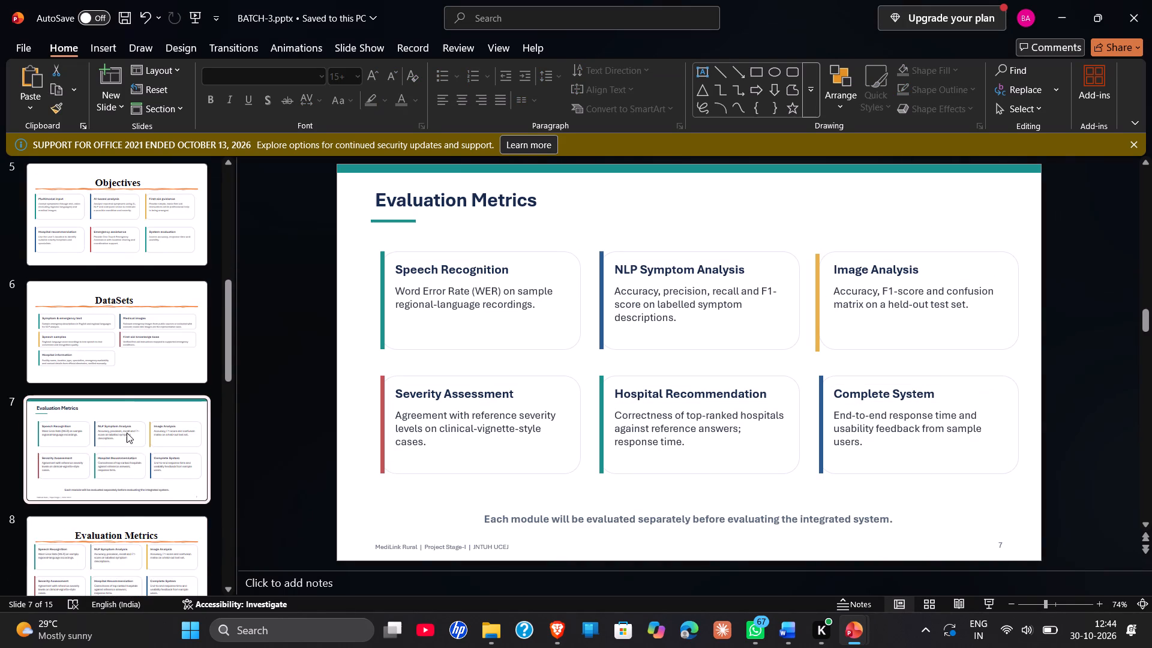
{"action": "scroll", "coordinate": [127, 433], "scroll_direction": "down", "scroll_amount": 1}
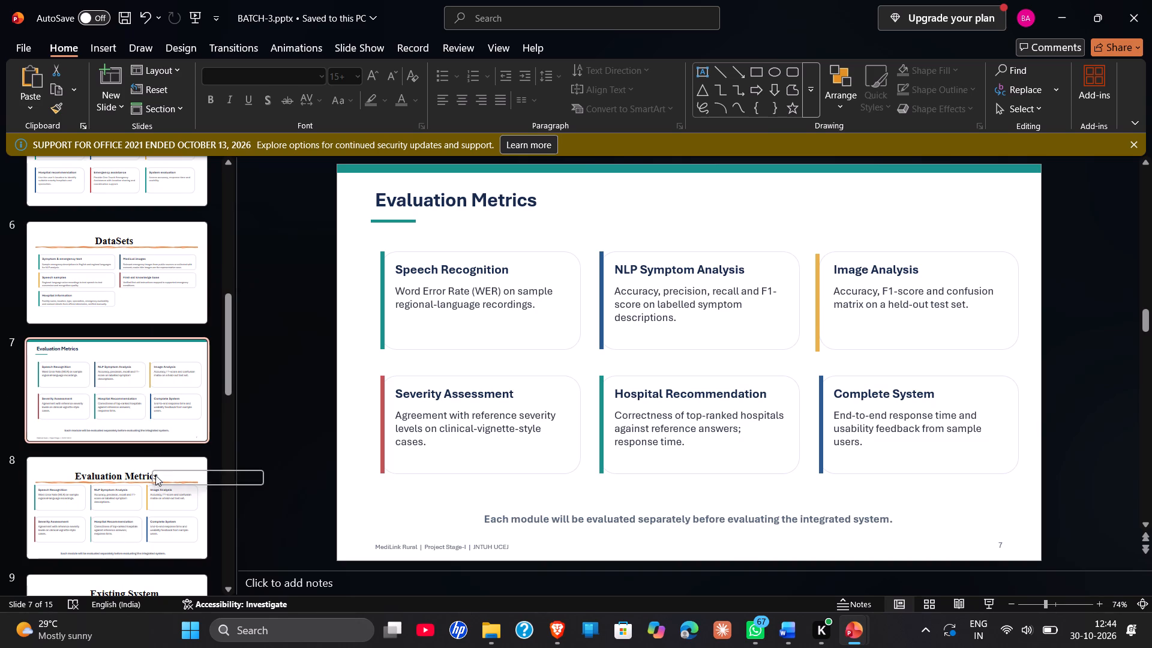
{"action": "left_click", "coordinate": [137, 529]}
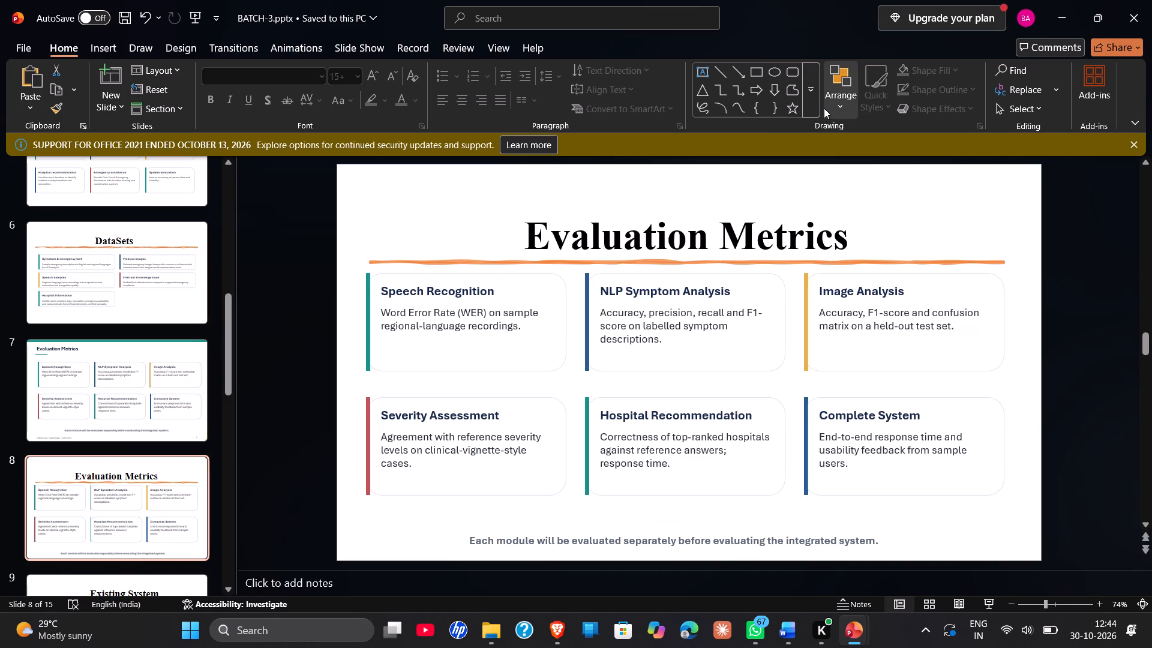
{"action": "left_click", "coordinate": [1110, 220]}
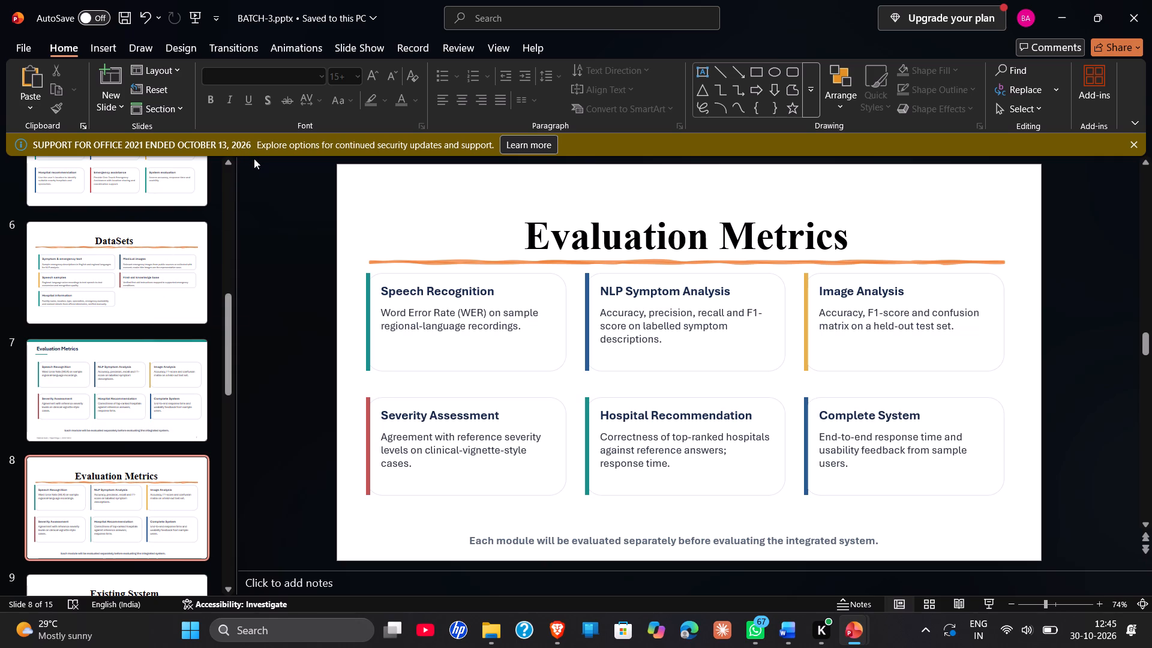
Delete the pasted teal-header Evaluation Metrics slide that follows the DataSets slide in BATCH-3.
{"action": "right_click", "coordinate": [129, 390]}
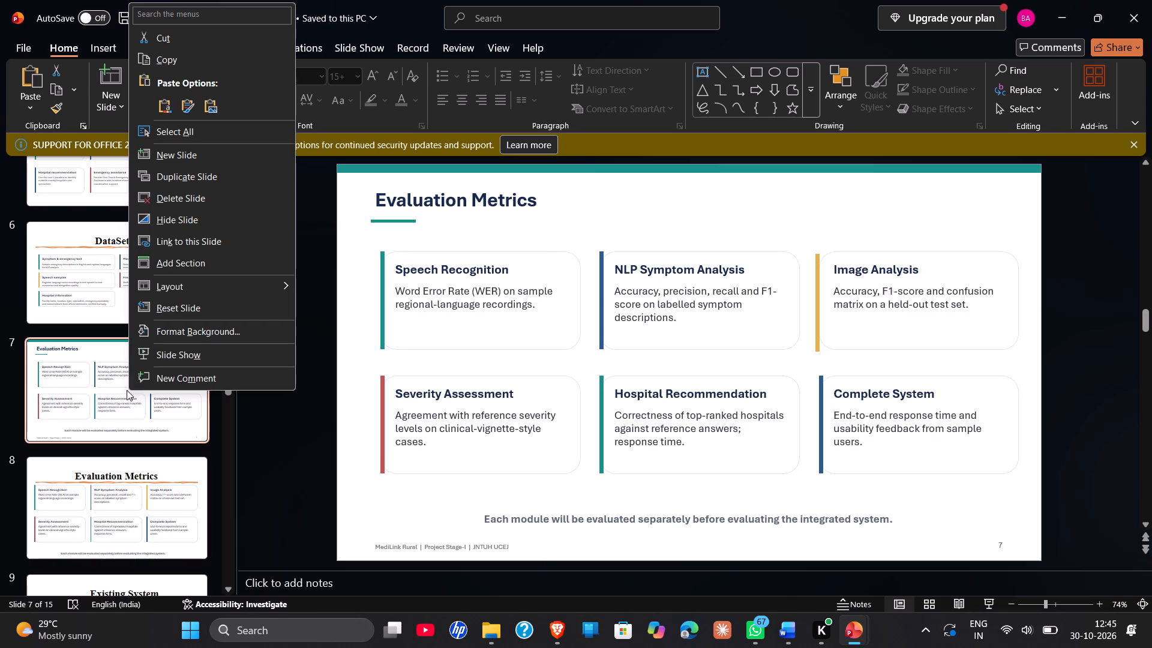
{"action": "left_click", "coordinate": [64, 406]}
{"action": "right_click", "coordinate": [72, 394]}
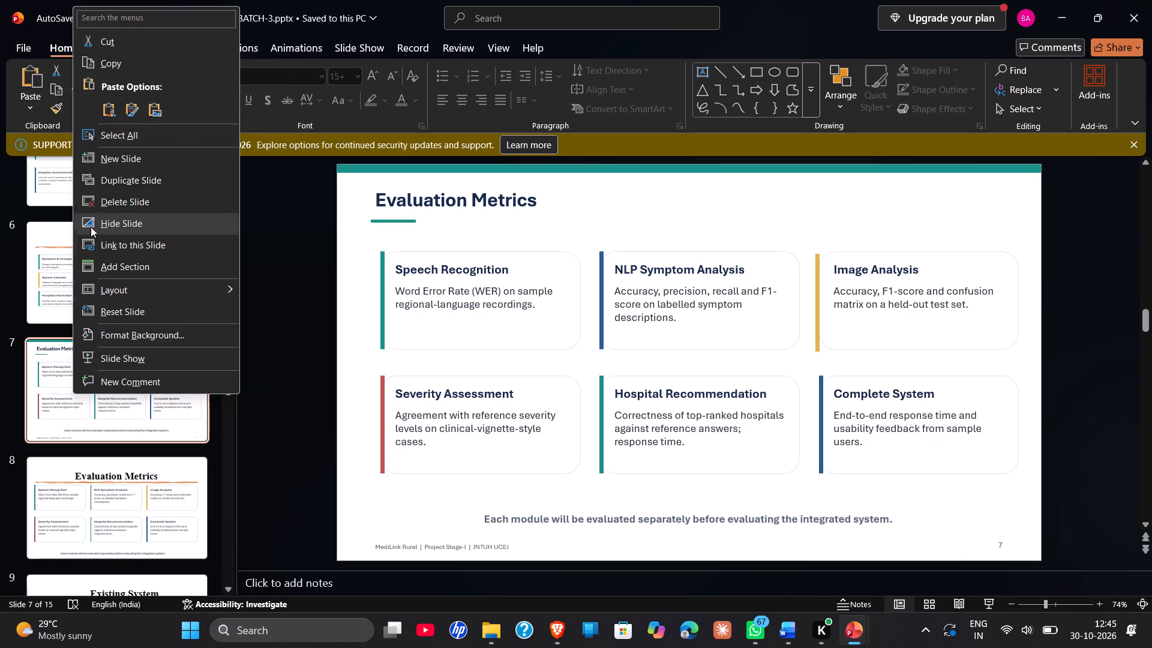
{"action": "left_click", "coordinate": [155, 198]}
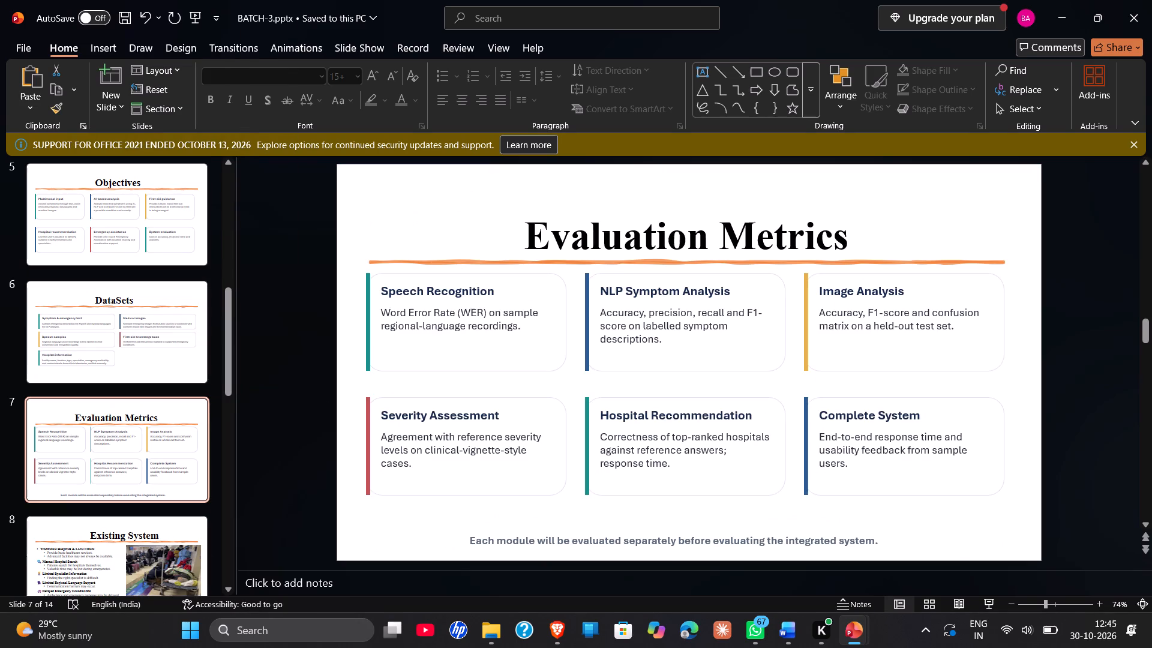
Look back through BATCH-3's slides to Abstract and forward to THANK YOU to check their content and order.
{"action": "scroll", "coordinate": [580, 431], "scroll_direction": "up", "scroll_amount": 1}
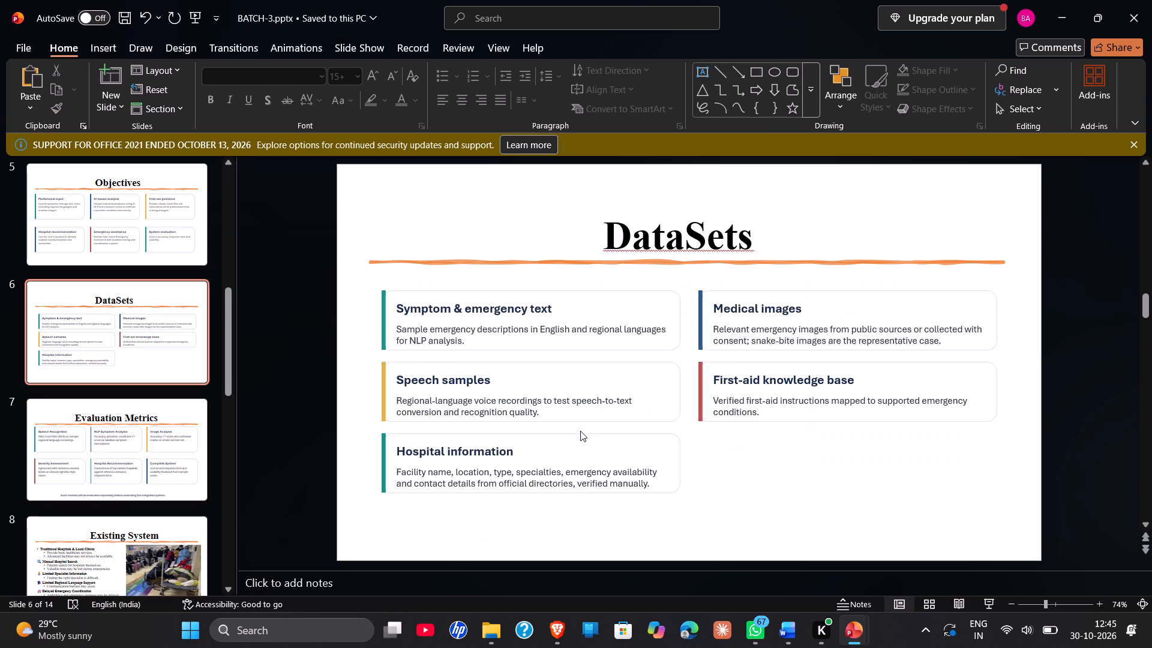
{"action": "scroll", "coordinate": [577, 431], "scroll_direction": "up", "scroll_amount": 2}
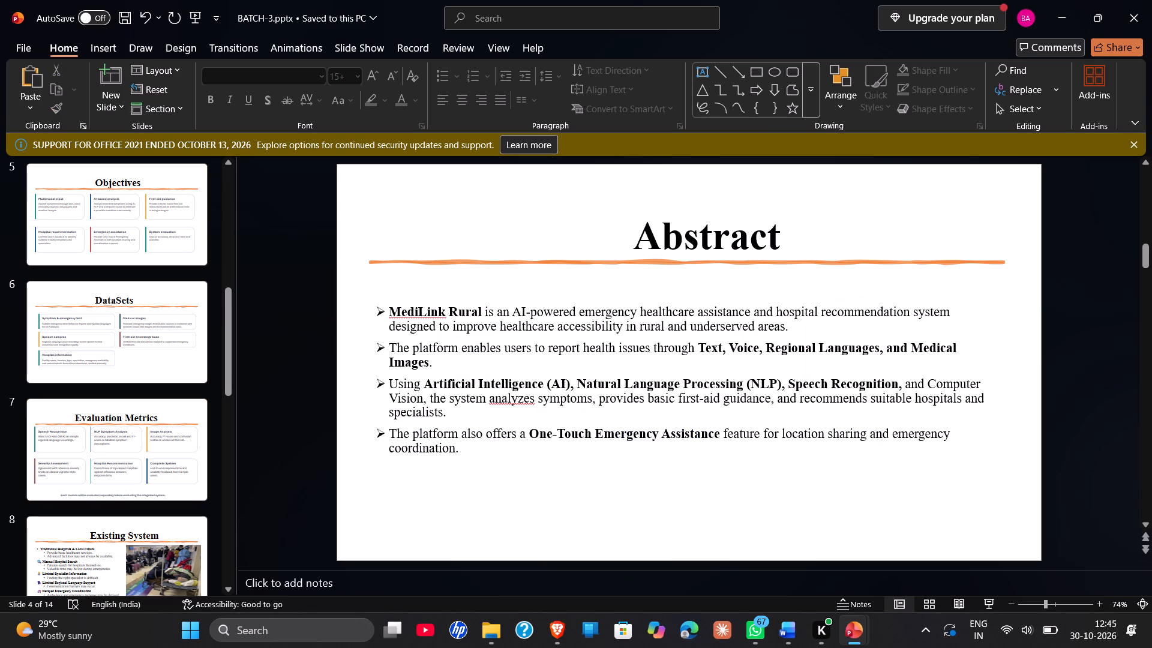
{"action": "scroll", "coordinate": [586, 392], "scroll_direction": "down", "scroll_amount": 4}
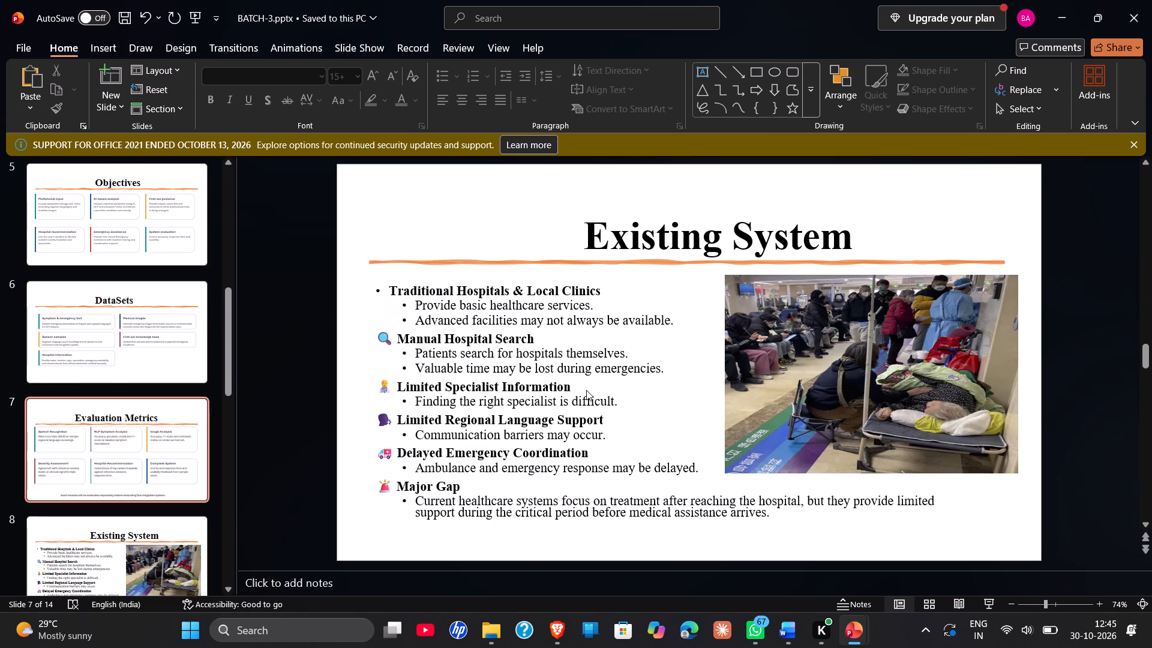
{"action": "scroll", "coordinate": [586, 390], "scroll_direction": "down", "scroll_amount": 4}
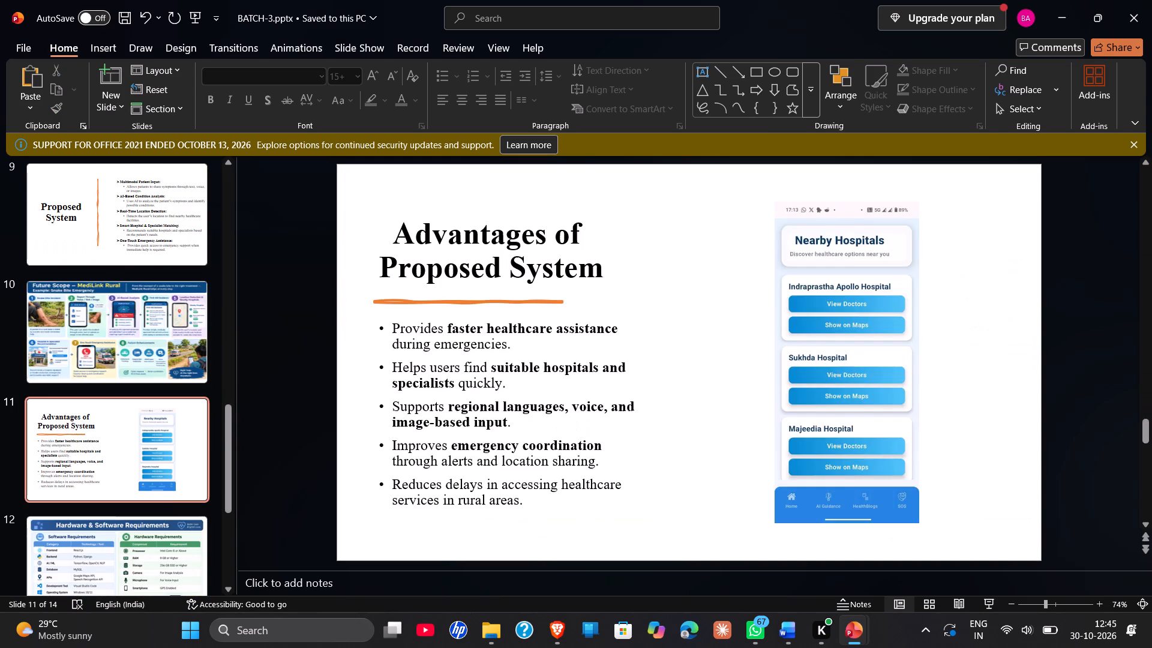
{"action": "scroll", "coordinate": [583, 381], "scroll_direction": "down", "scroll_amount": 3}
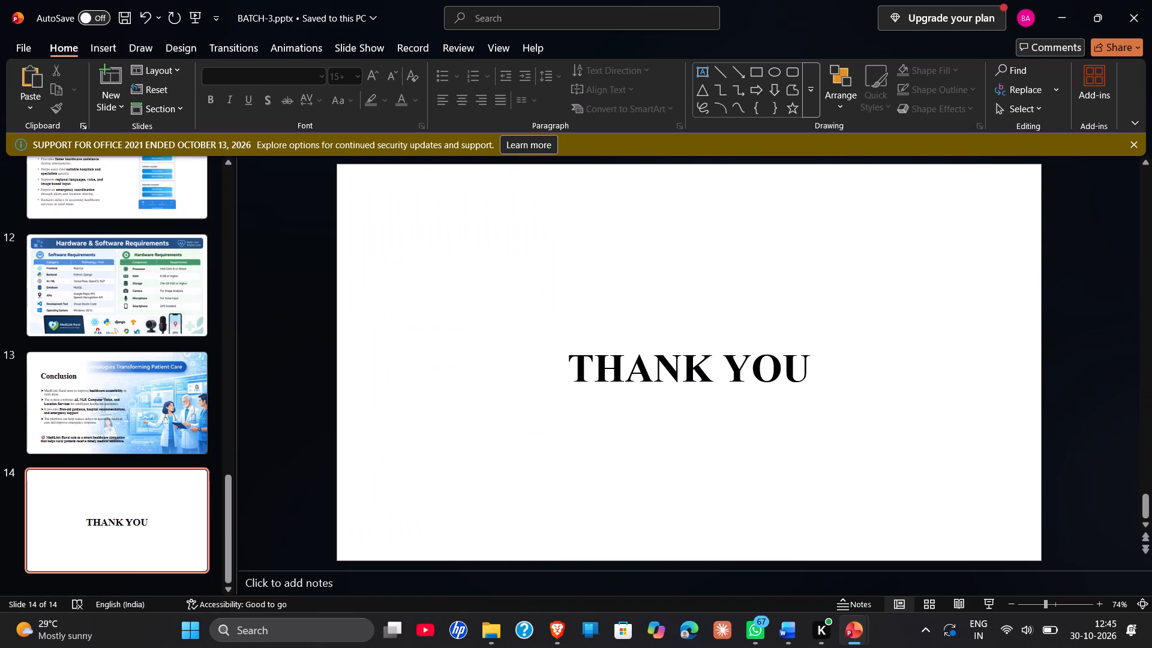
Look back through BATCH-3's slides from THANK YOU to Proposed System to check their order.
{"action": "scroll", "coordinate": [583, 376], "scroll_direction": "up", "scroll_amount": 2}
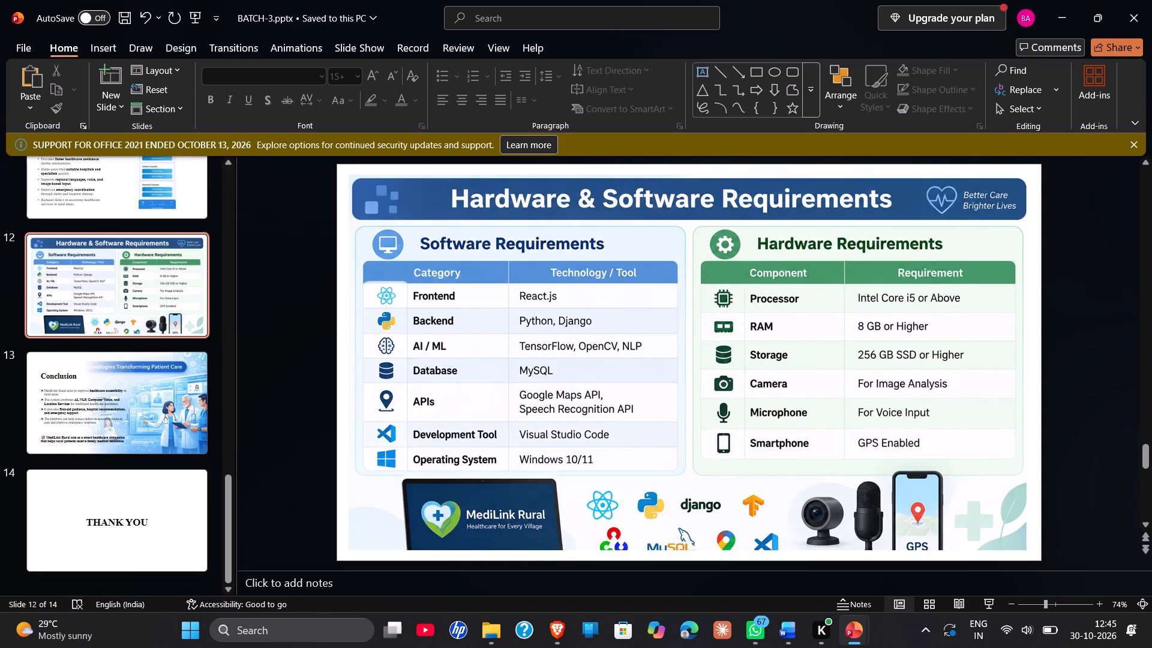
{"action": "scroll", "coordinate": [583, 374], "scroll_direction": "up", "scroll_amount": 4}
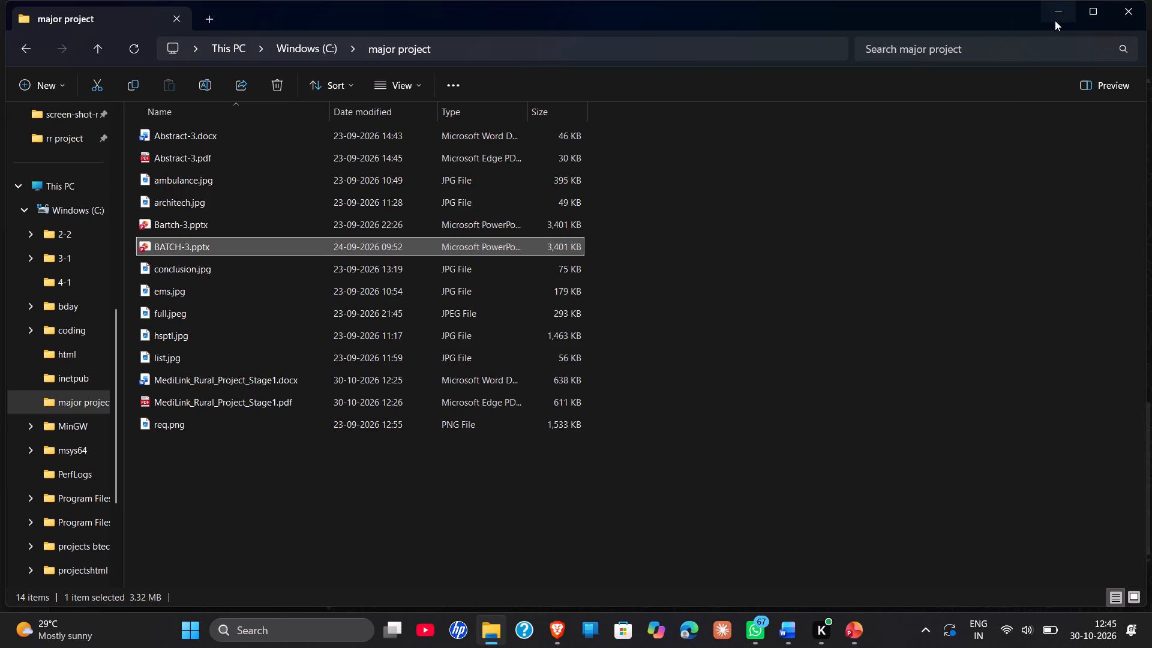
{"action": "left_click", "coordinate": [855, 637]}
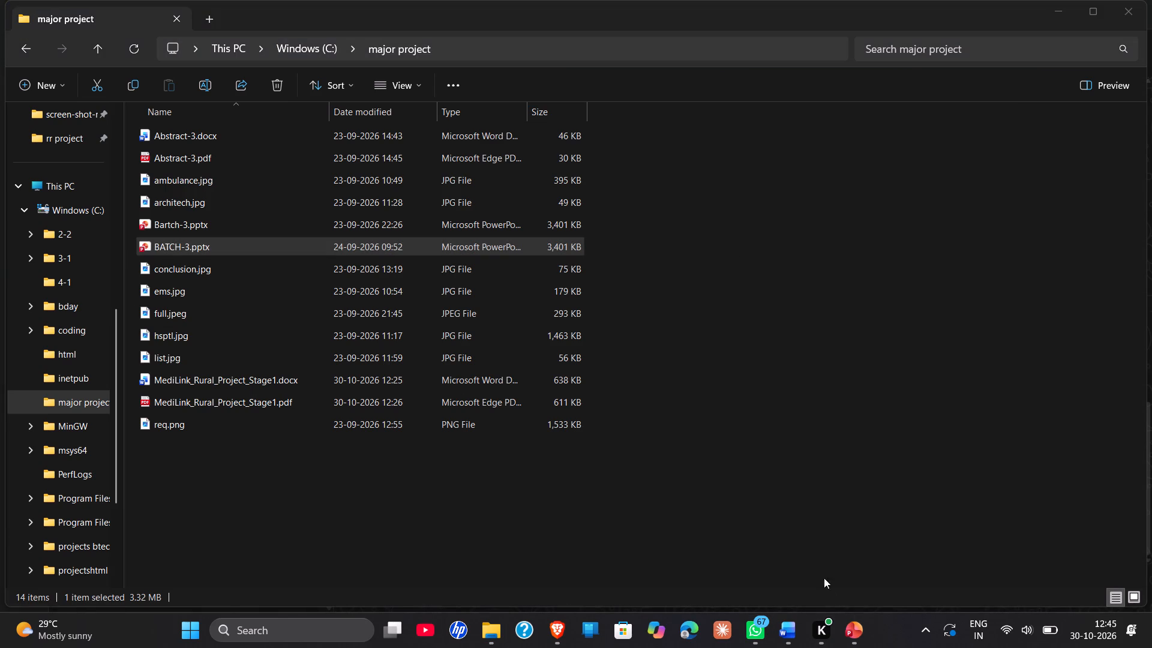
{"action": "left_click", "coordinate": [846, 632]}
{"action": "left_click", "coordinate": [811, 553]}
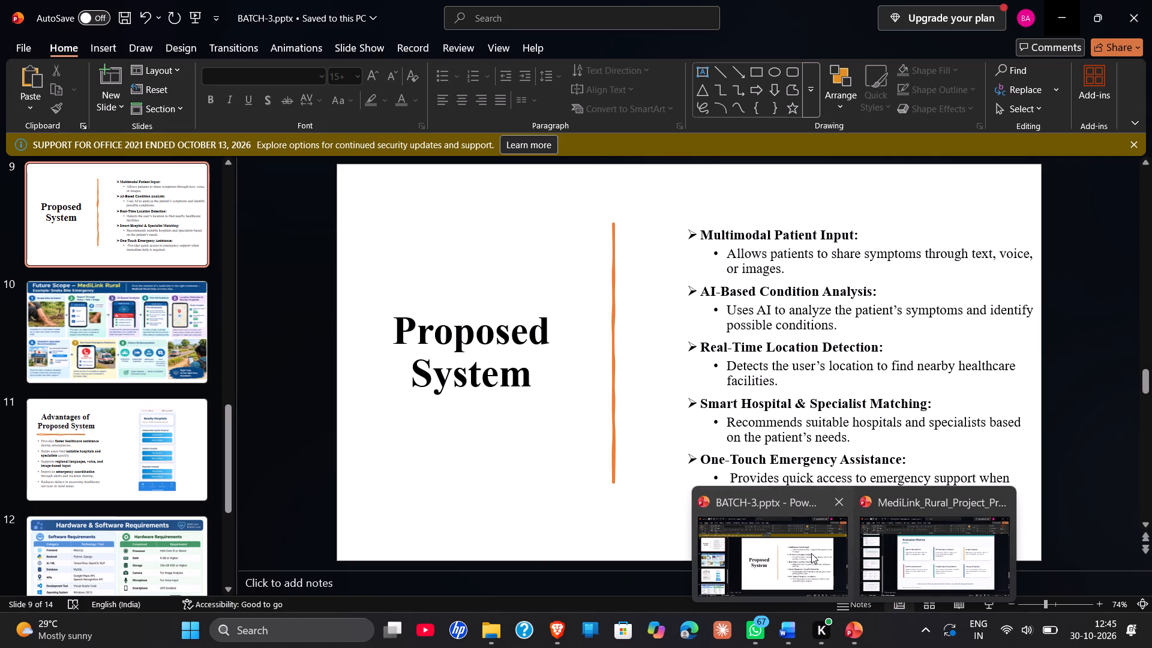
{"action": "scroll", "coordinate": [325, 454], "scroll_direction": "up", "scroll_amount": 3}
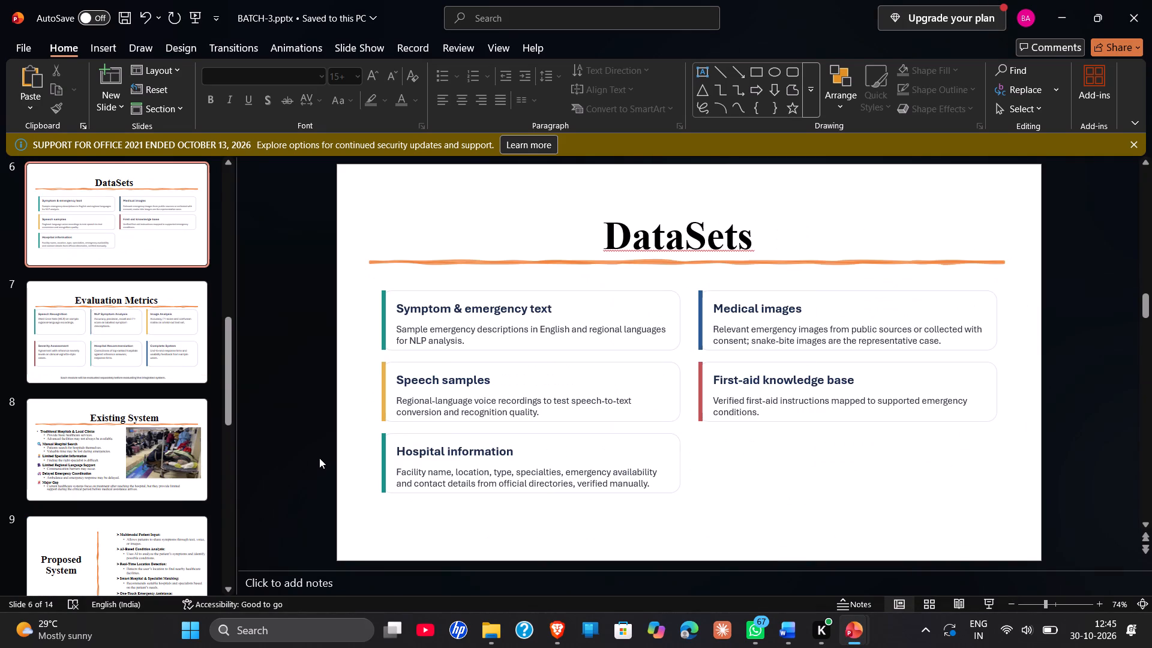
{"action": "scroll", "coordinate": [319, 458], "scroll_direction": "up", "scroll_amount": 3}
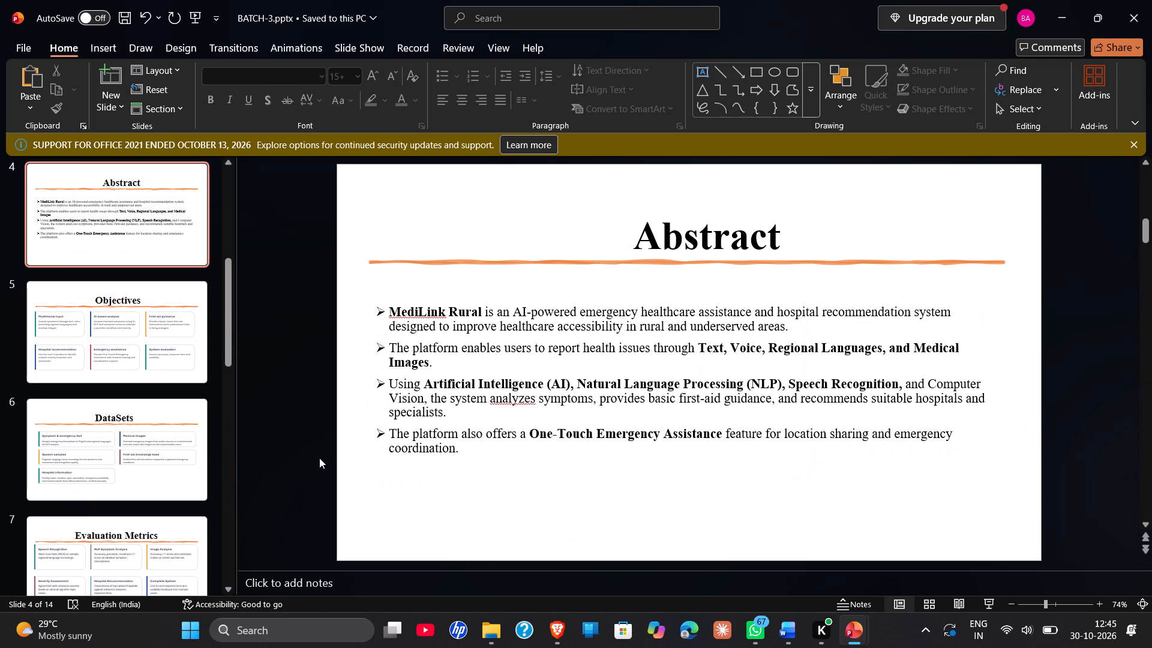
{"action": "scroll", "coordinate": [319, 458], "scroll_direction": "down", "scroll_amount": 2}
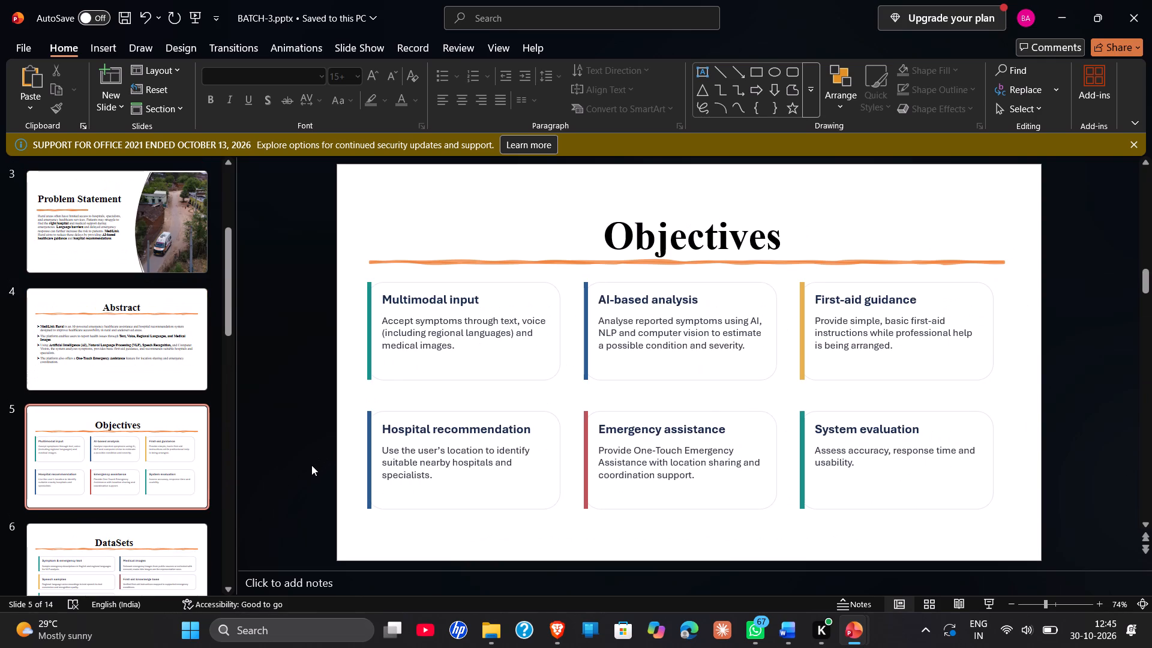
{"action": "scroll", "coordinate": [311, 465], "scroll_direction": "down", "scroll_amount": 1}
{"action": "scroll", "coordinate": [311, 465], "scroll_direction": "up", "scroll_amount": 5}
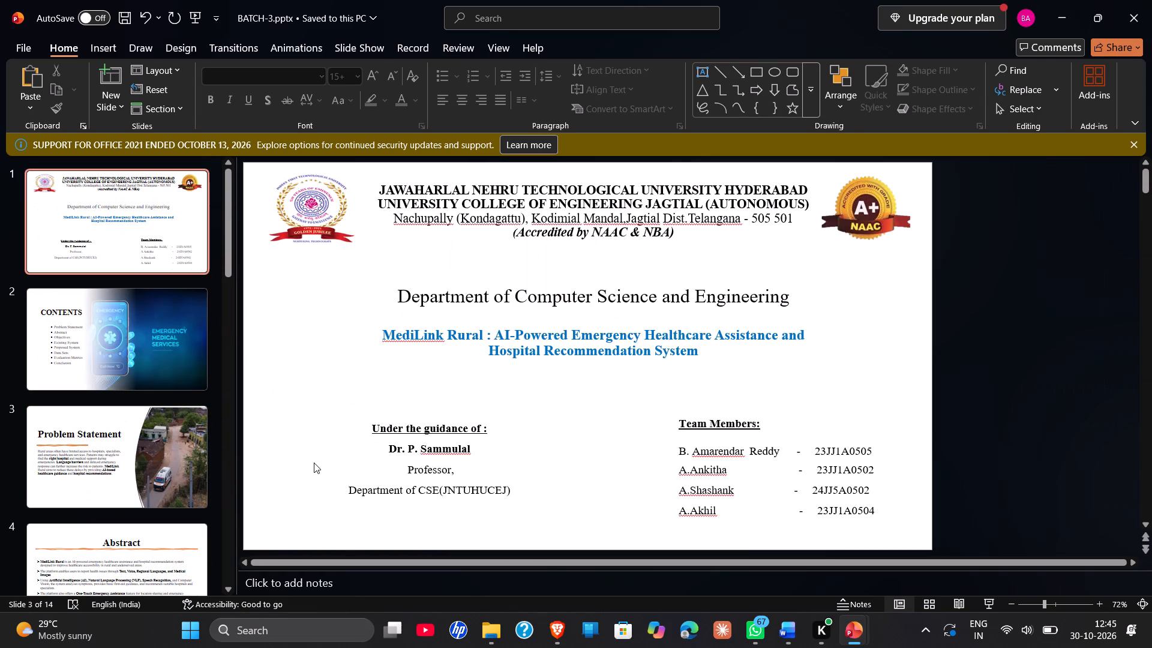
Check BATCH-3's slide order from Problem Statement through Abstract and Objectives to DataSets.
{"action": "scroll", "coordinate": [314, 463], "scroll_direction": "down", "scroll_amount": 3}
{"action": "scroll", "coordinate": [314, 463], "scroll_direction": "up", "scroll_amount": 1}
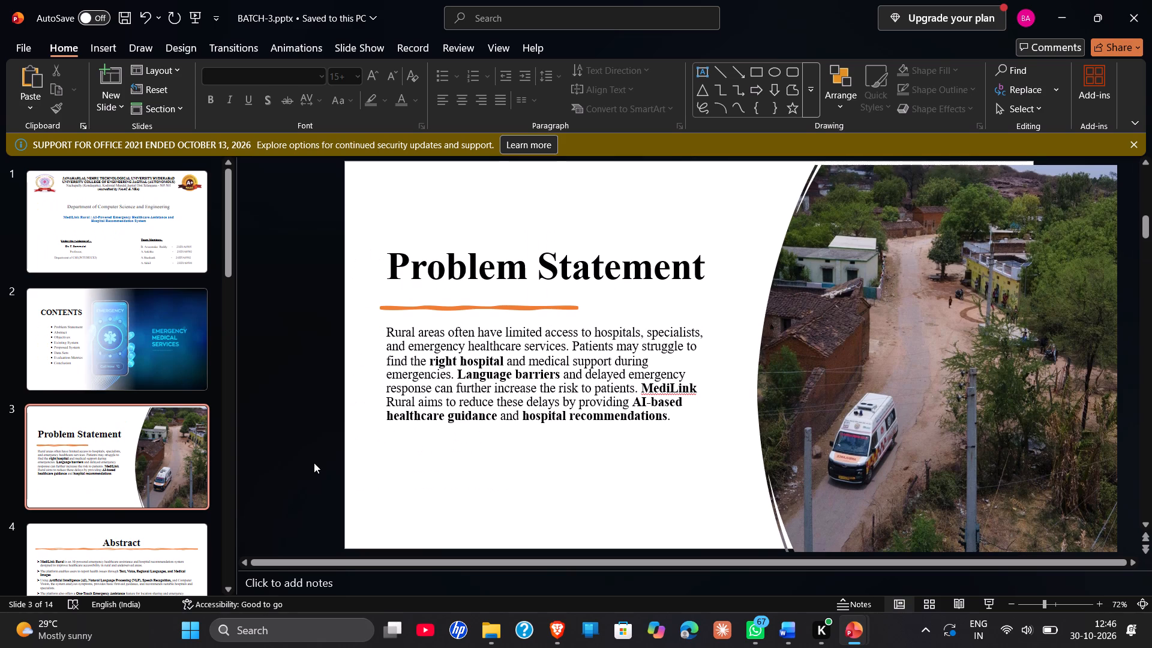
{"action": "scroll", "coordinate": [314, 463], "scroll_direction": "down", "scroll_amount": 1}
{"action": "scroll", "coordinate": [624, 373], "scroll_direction": "down", "scroll_amount": 1}
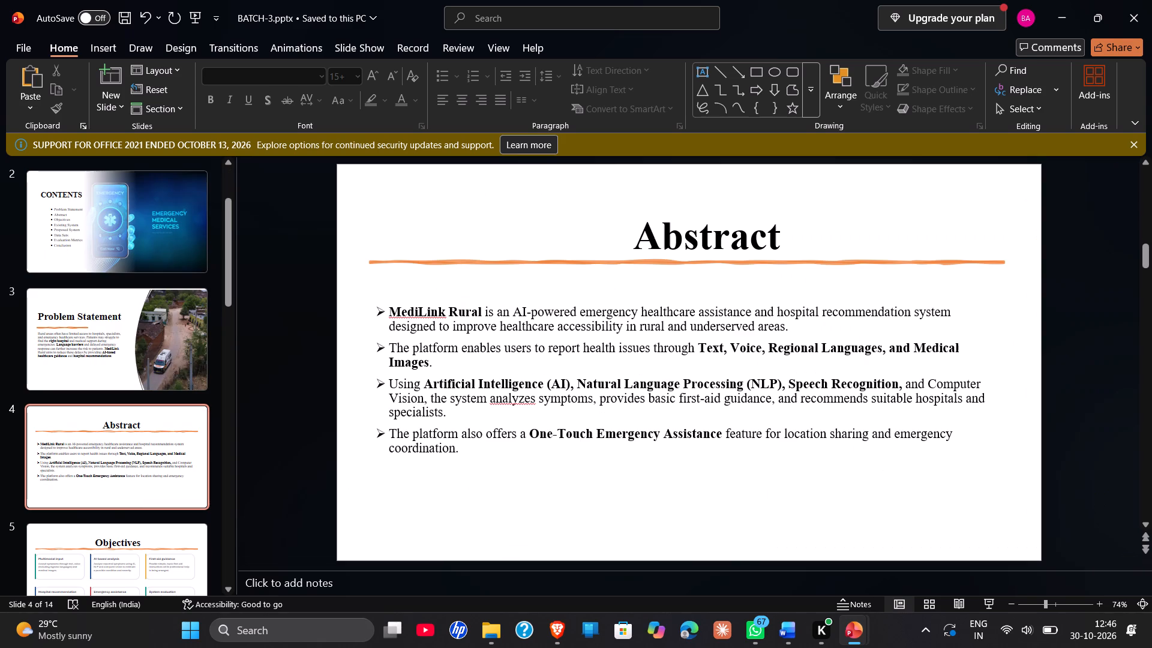
{"action": "scroll", "coordinate": [622, 375], "scroll_direction": "down", "scroll_amount": 1}
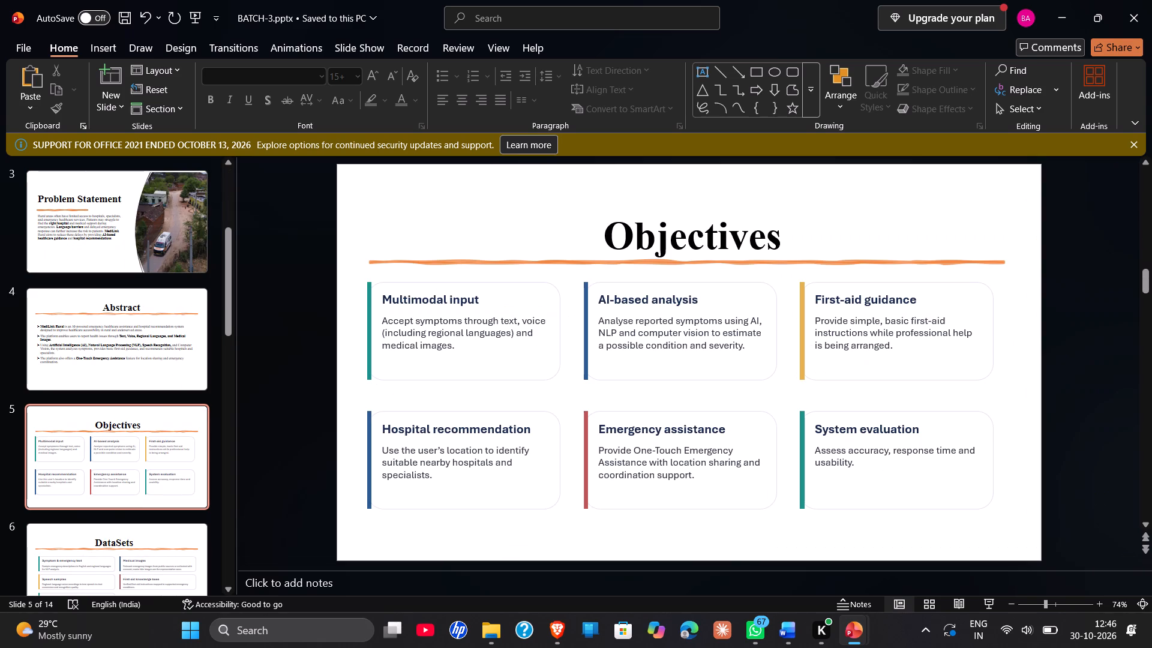
{"action": "scroll", "coordinate": [622, 375], "scroll_direction": "down", "scroll_amount": 1}
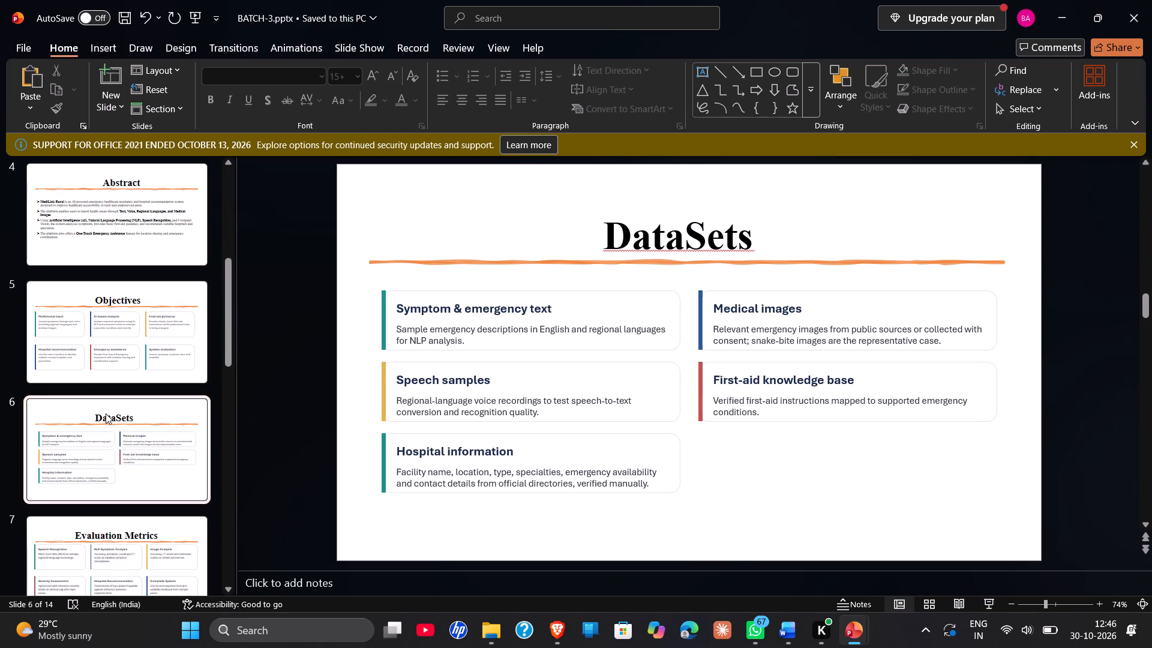
Move the Existing System, Proposed System, Future Scope and Advantages of Proposed System slides together between Objectives and DataSets.
{"action": "scroll", "coordinate": [88, 419], "scroll_direction": "down", "scroll_amount": 1}
{"action": "left_click", "coordinate": [102, 398]}
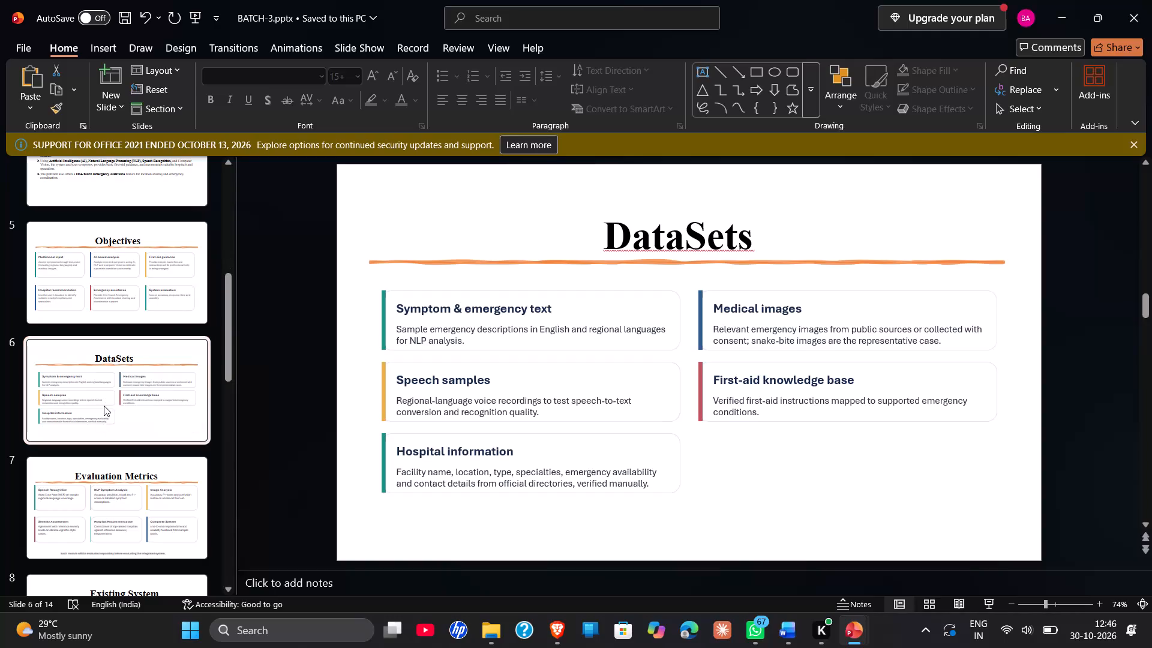
{"action": "scroll", "coordinate": [109, 424], "scroll_direction": "down", "scroll_amount": 5}
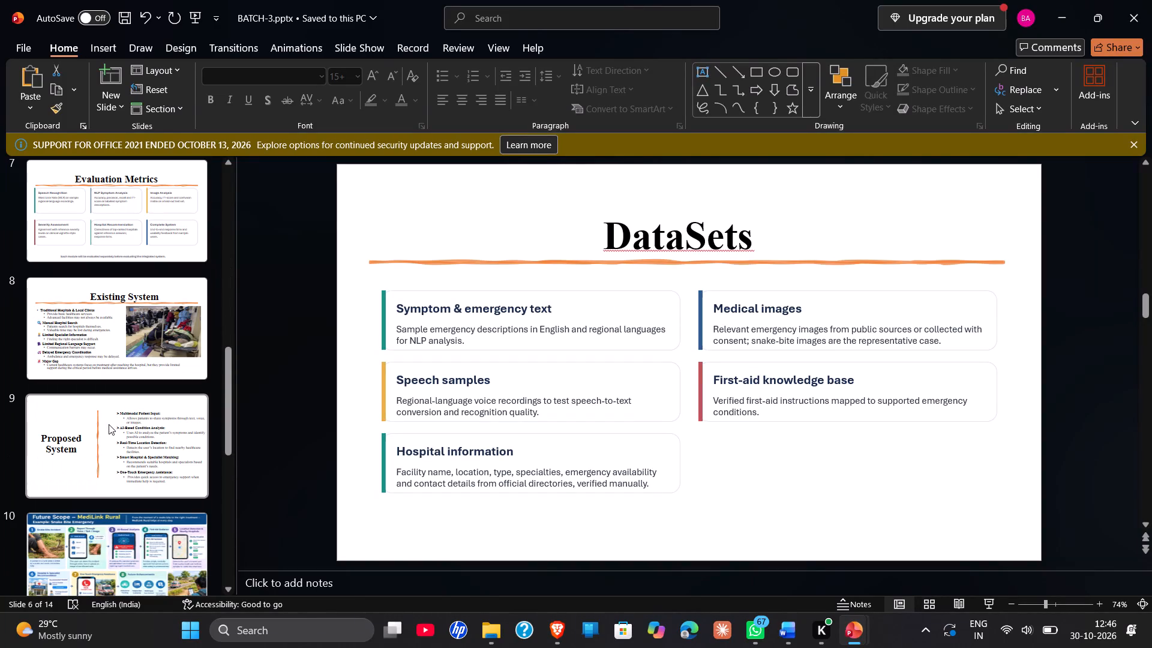
{"action": "scroll", "coordinate": [113, 435], "scroll_direction": "down", "scroll_amount": 1}
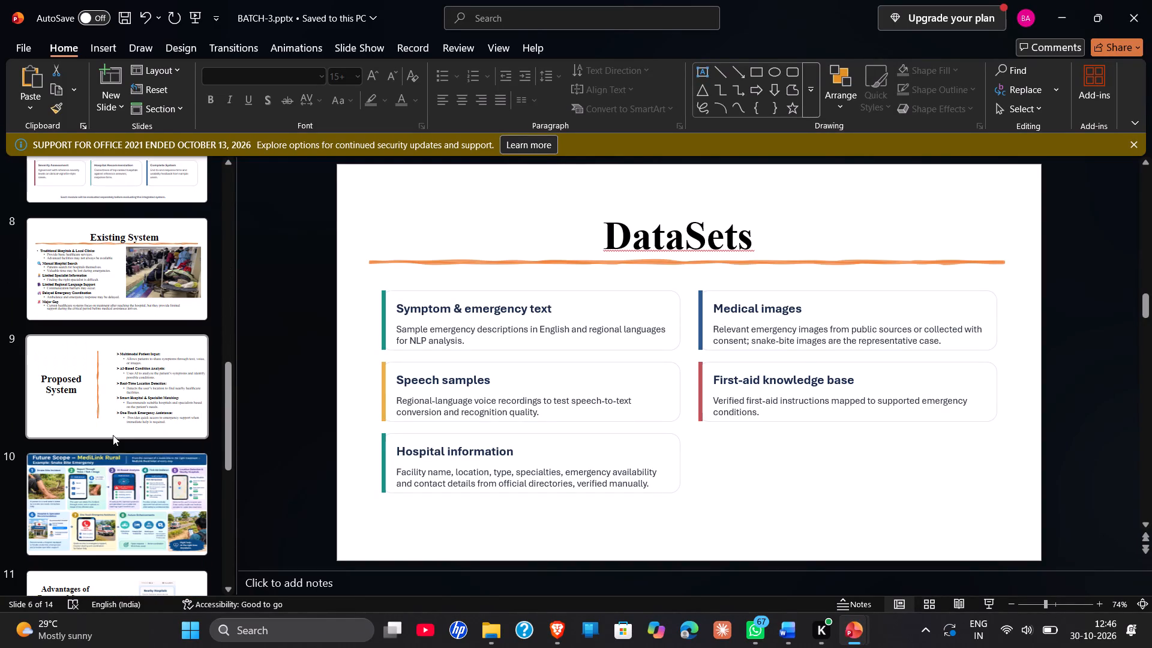
{"action": "left_click", "coordinate": [128, 258]}
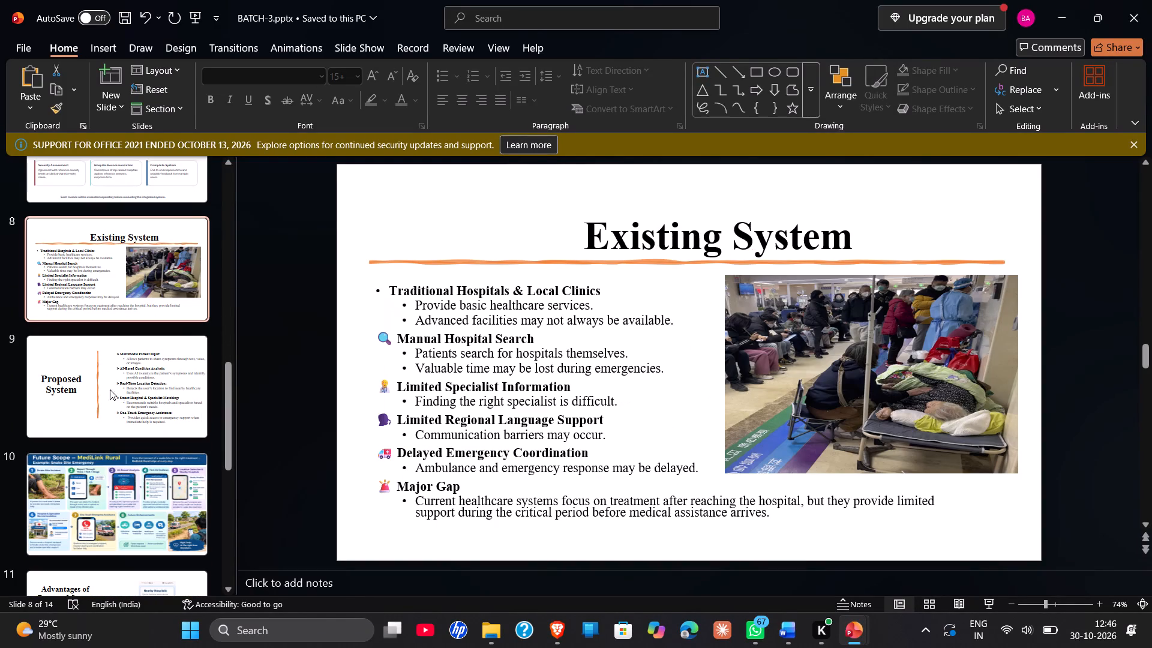
{"action": "left_click", "coordinate": [105, 421], "text": "ctrl"}
{"action": "left_click", "coordinate": [125, 521], "text": "ctrl"}
{"action": "left_click", "coordinate": [139, 579], "text": "ctrl"}
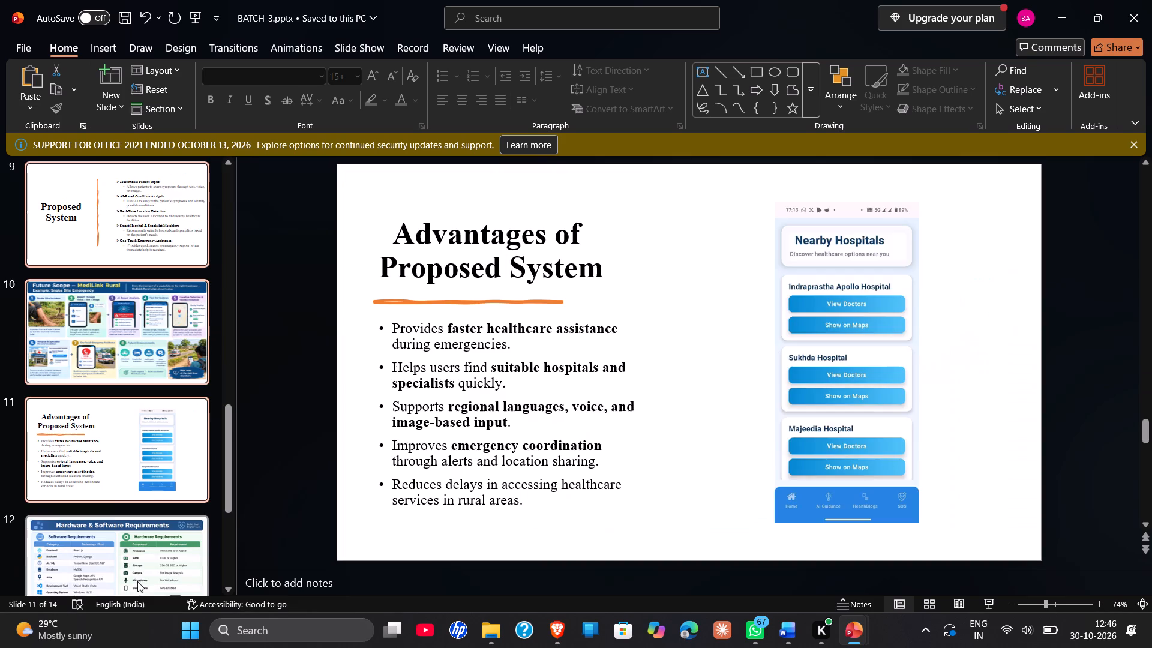
{"action": "left_click_drag", "start_coordinate": [139, 402], "coordinate": [158, 221]}
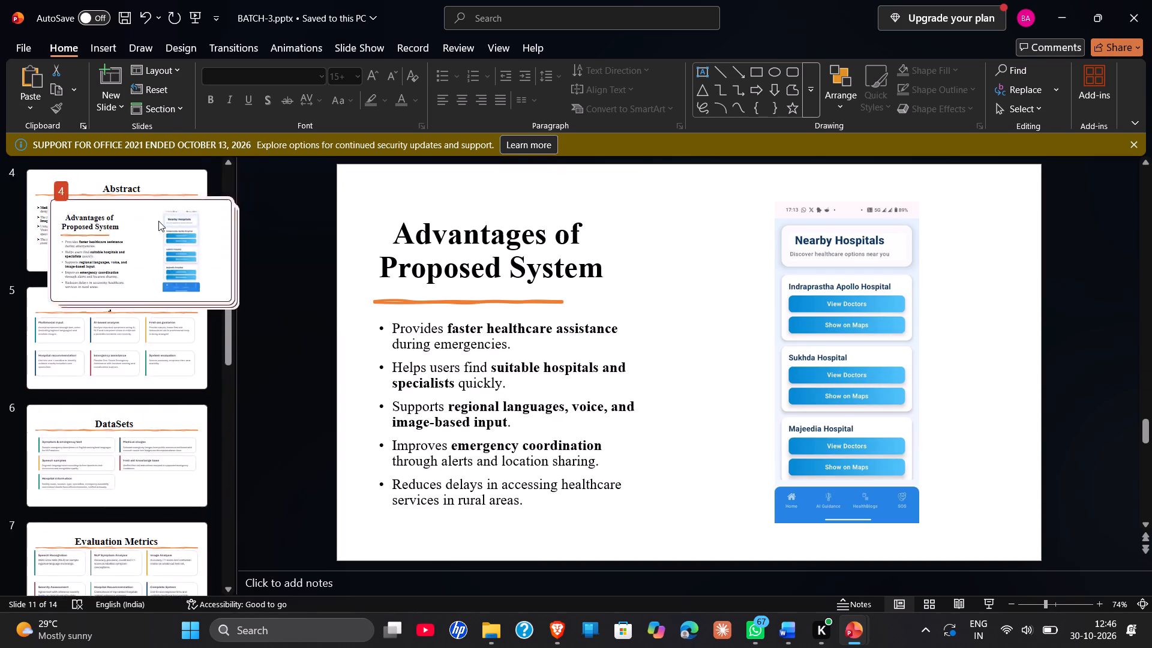
{"action": "left_click_drag", "start_coordinate": [158, 221], "coordinate": [145, 379]}
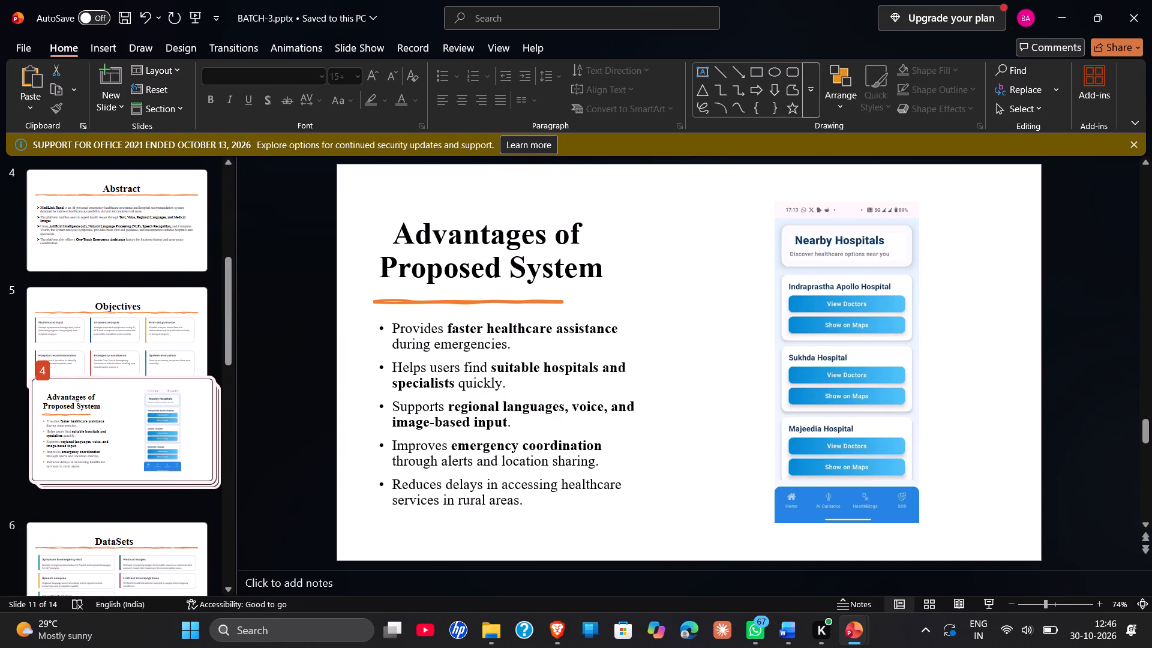
{"action": "left_click_drag", "start_coordinate": [145, 379], "coordinate": [136, 389]}
Review the rearranged slide order in BATCH-3 from Objectives through to Hardware & Software Requirements.
{"action": "scroll", "coordinate": [136, 389], "scroll_direction": "up", "scroll_amount": 3}
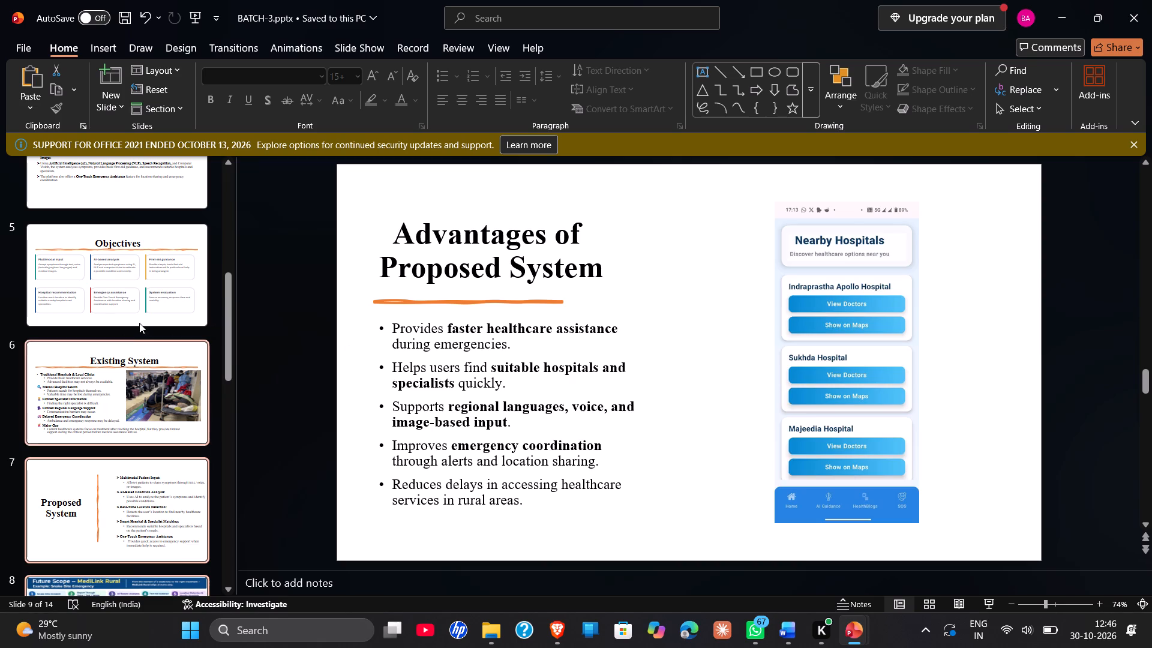
{"action": "left_click", "coordinate": [140, 296]}
{"action": "scroll", "coordinate": [286, 333], "scroll_direction": "down", "scroll_amount": 3}
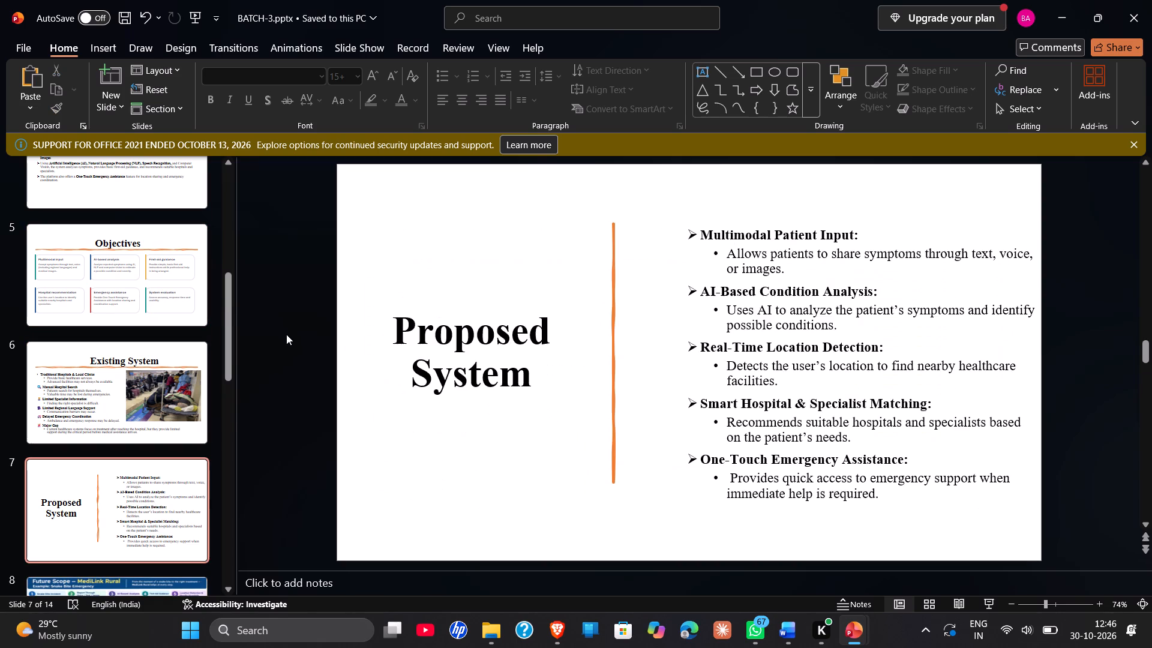
{"action": "scroll", "coordinate": [286, 334], "scroll_direction": "down", "scroll_amount": 2}
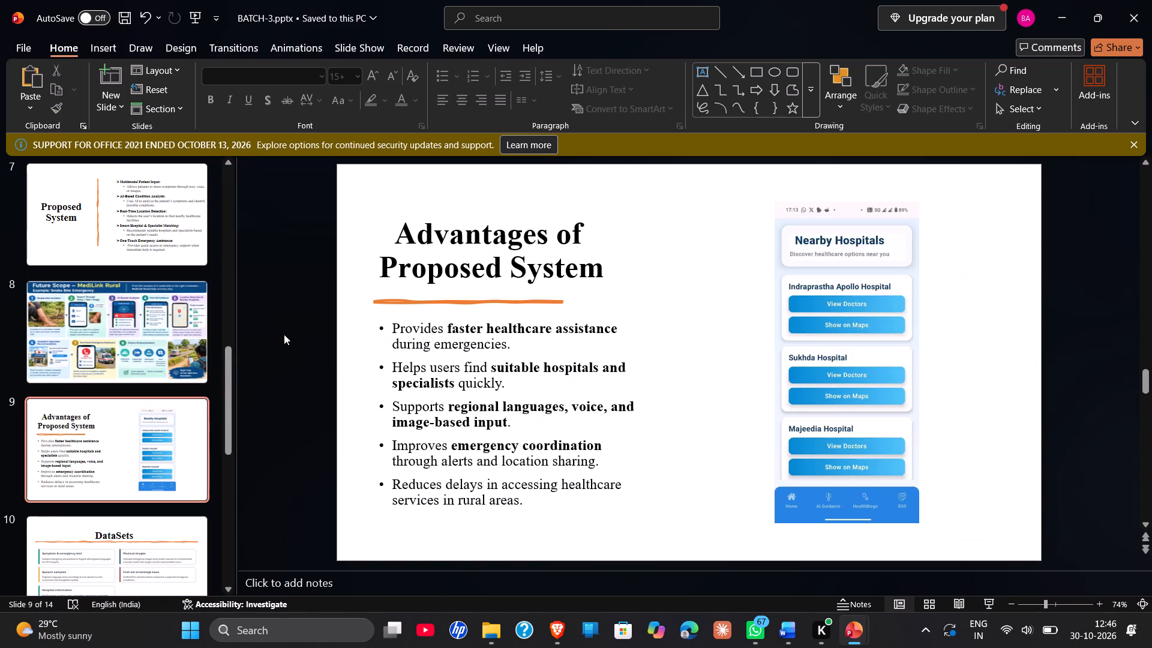
{"action": "scroll", "coordinate": [284, 334], "scroll_direction": "down", "scroll_amount": 1}
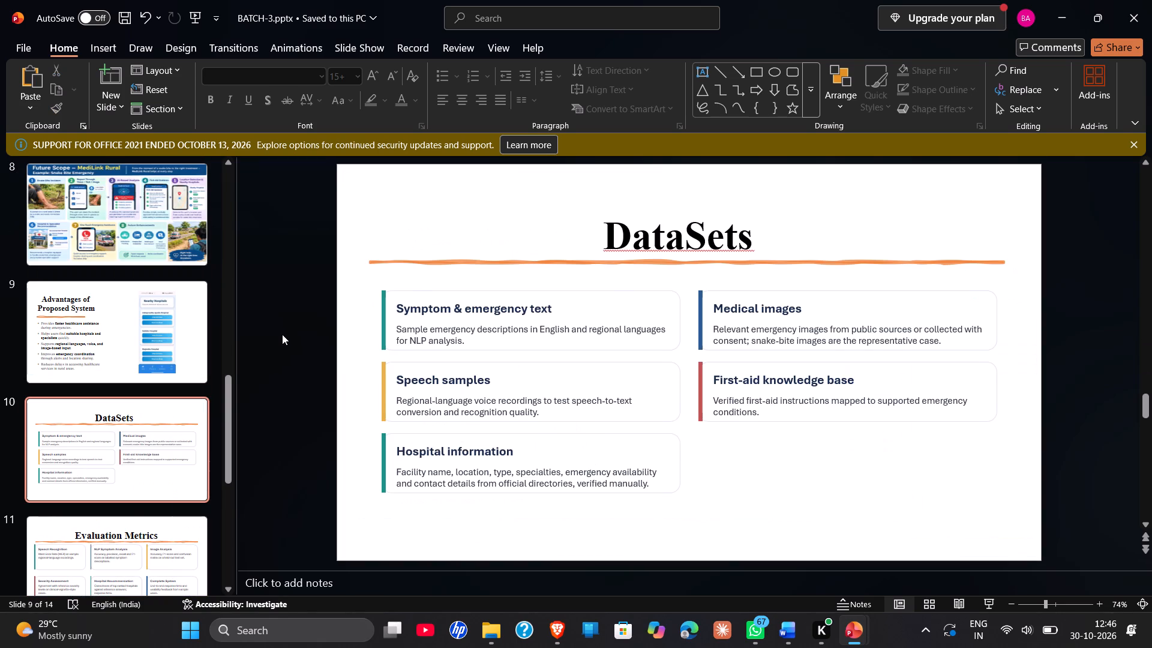
{"action": "scroll", "coordinate": [282, 334], "scroll_direction": "down", "scroll_amount": 2}
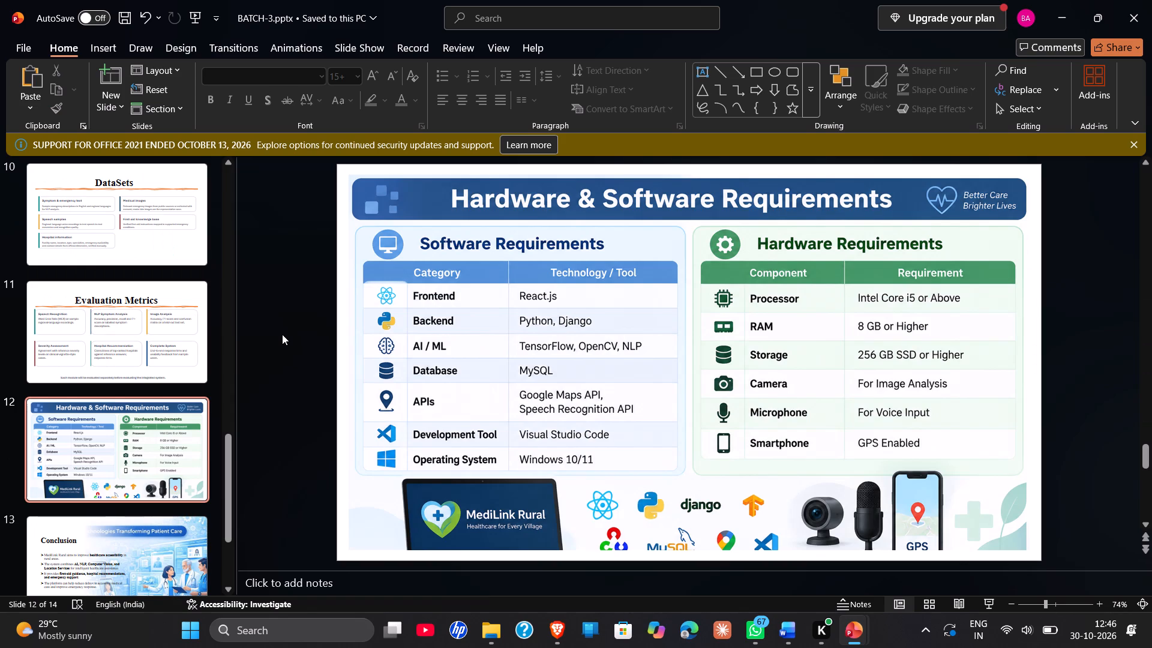
Move the Advantages of Proposed System slide between Hardware & Software Requirements and Conclusion.
{"action": "scroll", "coordinate": [282, 334], "scroll_direction": "up", "scroll_amount": 3}
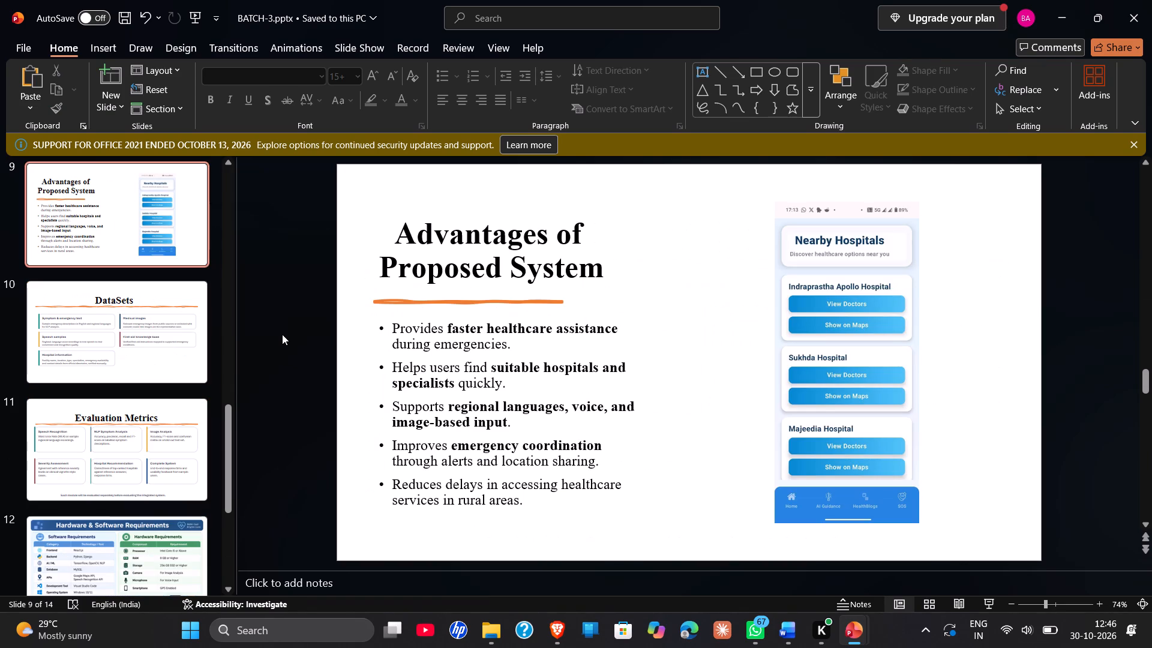
{"action": "left_click_drag", "start_coordinate": [130, 222], "coordinate": [92, 535]}
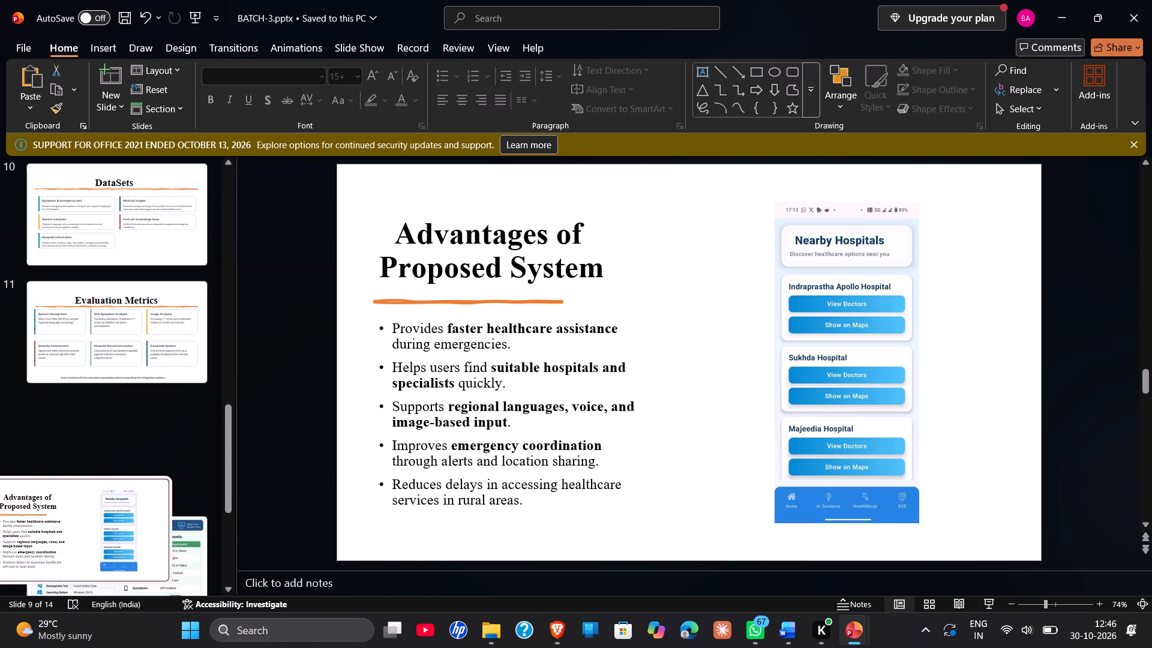
{"action": "left_click_drag", "start_coordinate": [92, 535], "coordinate": [136, 289]}
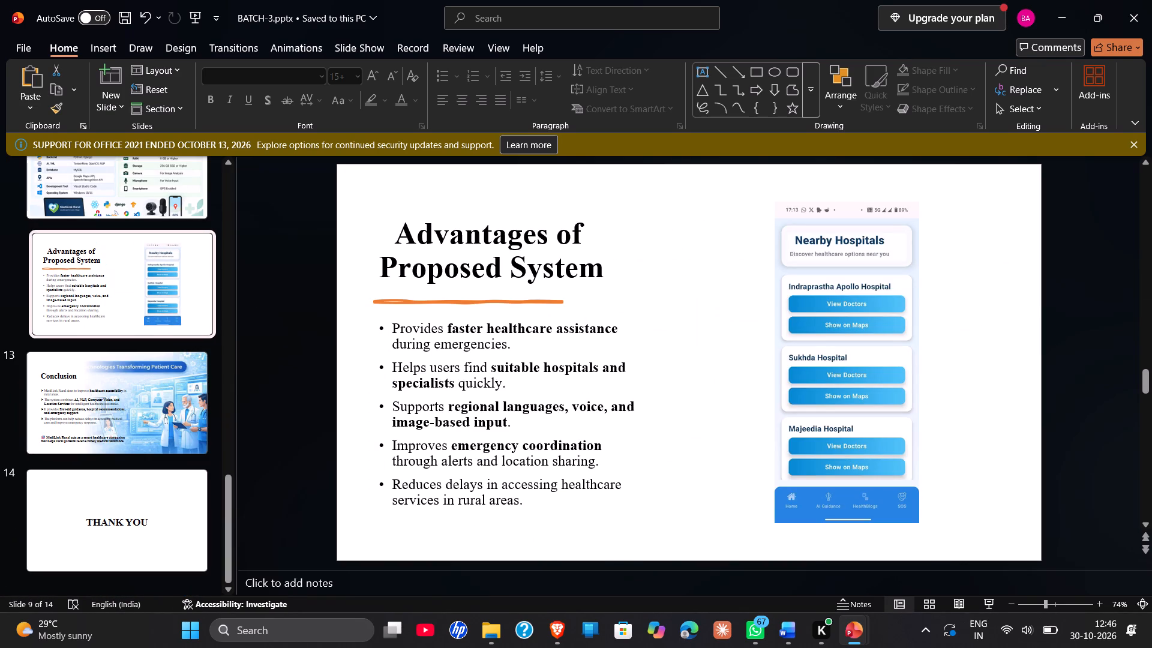
{"action": "left_click_drag", "start_coordinate": [136, 289], "coordinate": [136, 289]}
{"action": "scroll", "coordinate": [136, 295], "scroll_direction": "up", "scroll_amount": 1}
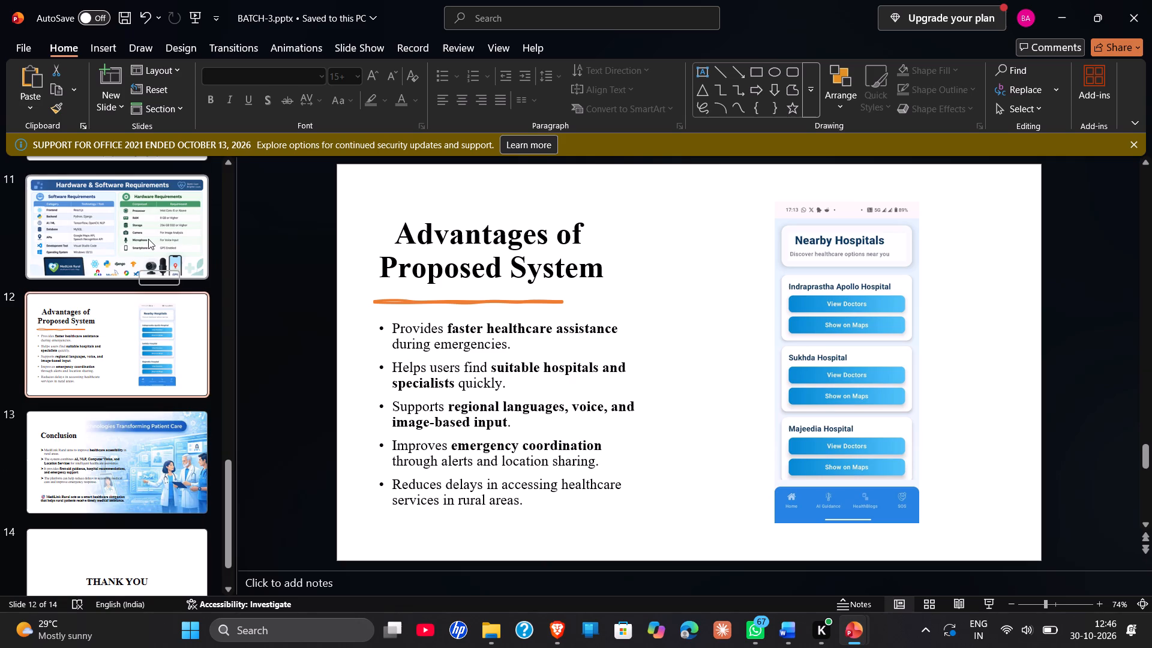
Review the slides from Proposed System through Hardware & Software Requirements and Advantages of Proposed System to Conclusion.
{"action": "scroll", "coordinate": [148, 239], "scroll_direction": "up", "scroll_amount": 1}
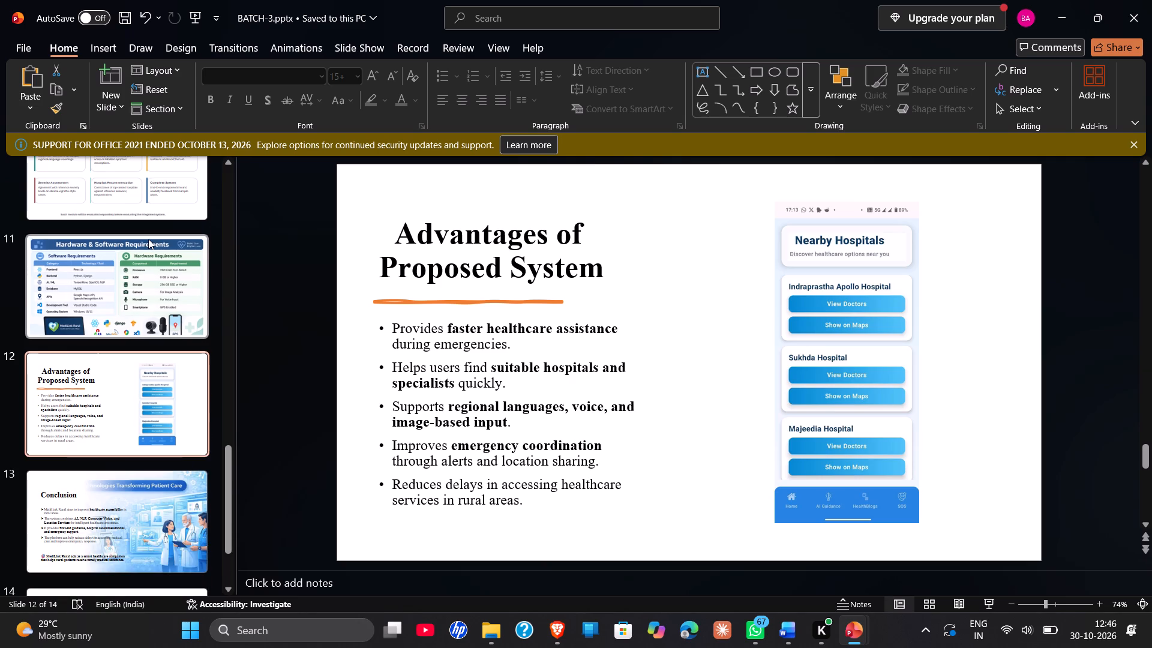
{"action": "scroll", "coordinate": [148, 239], "scroll_direction": "up", "scroll_amount": 1}
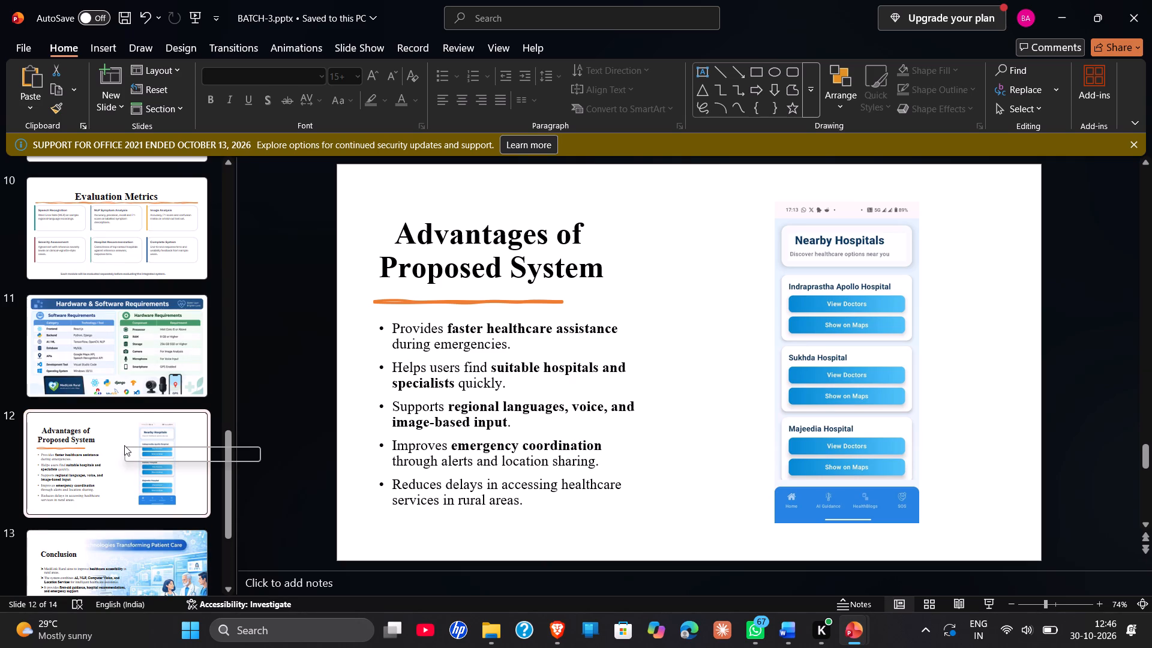
{"action": "scroll", "coordinate": [118, 436], "scroll_direction": "up", "scroll_amount": 1}
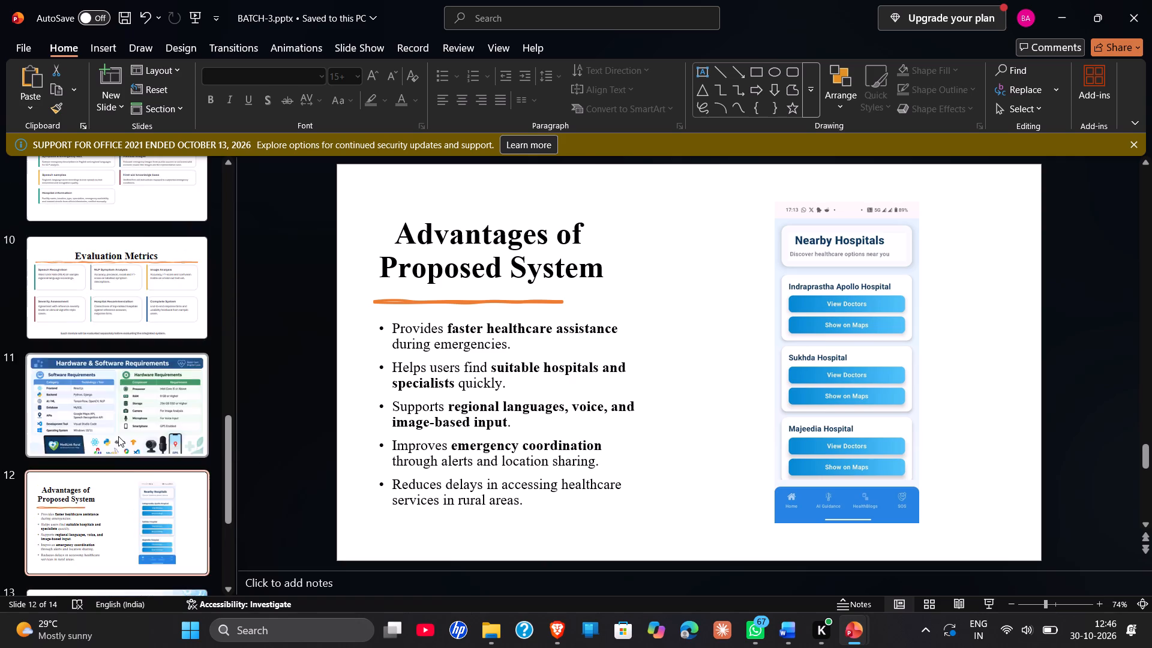
{"action": "scroll", "coordinate": [118, 436], "scroll_direction": "up", "scroll_amount": 6}
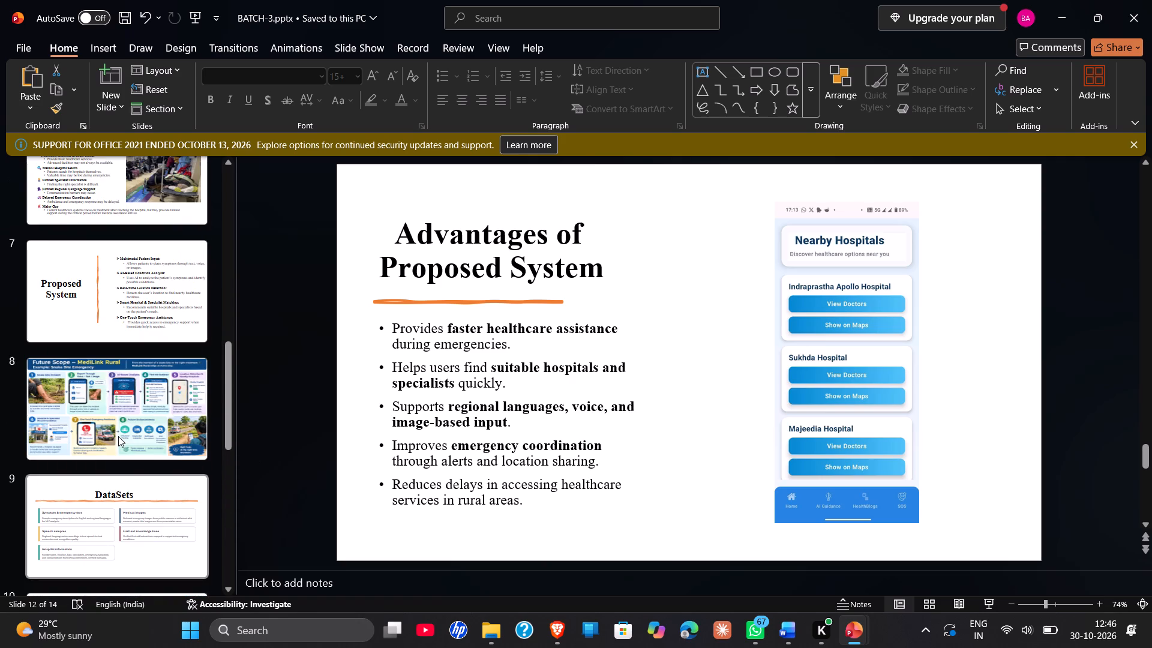
{"action": "scroll", "coordinate": [118, 436], "scroll_direction": "down", "scroll_amount": 6}
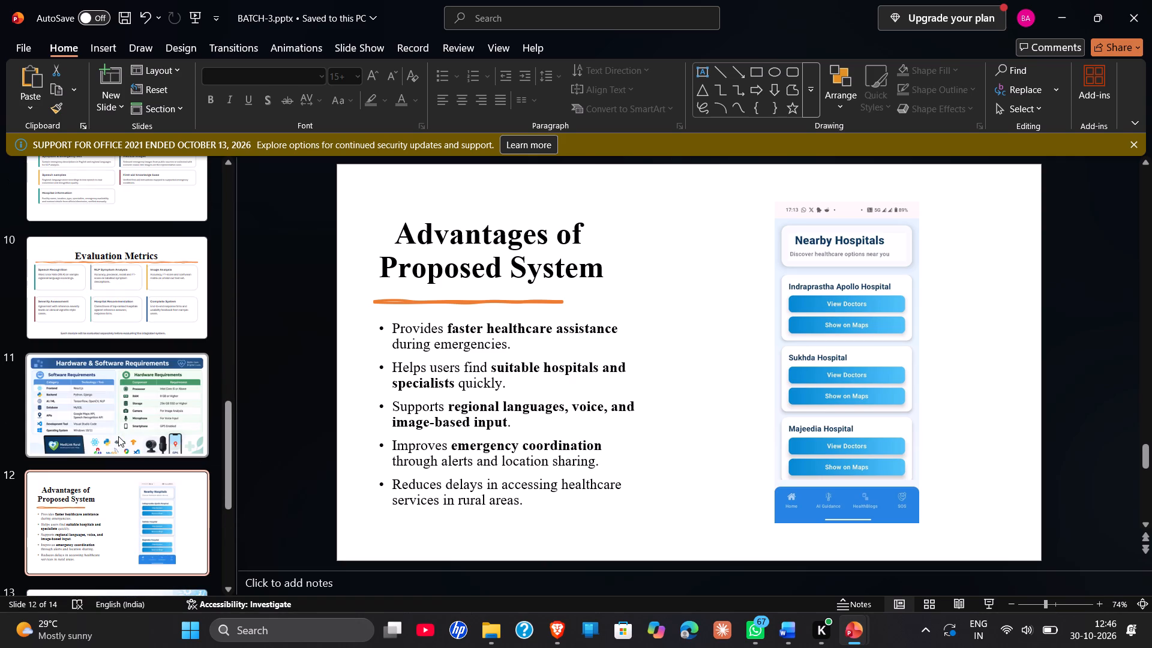
{"action": "left_click", "coordinate": [117, 398]}
{"action": "scroll", "coordinate": [117, 398], "scroll_direction": "down", "scroll_amount": 1}
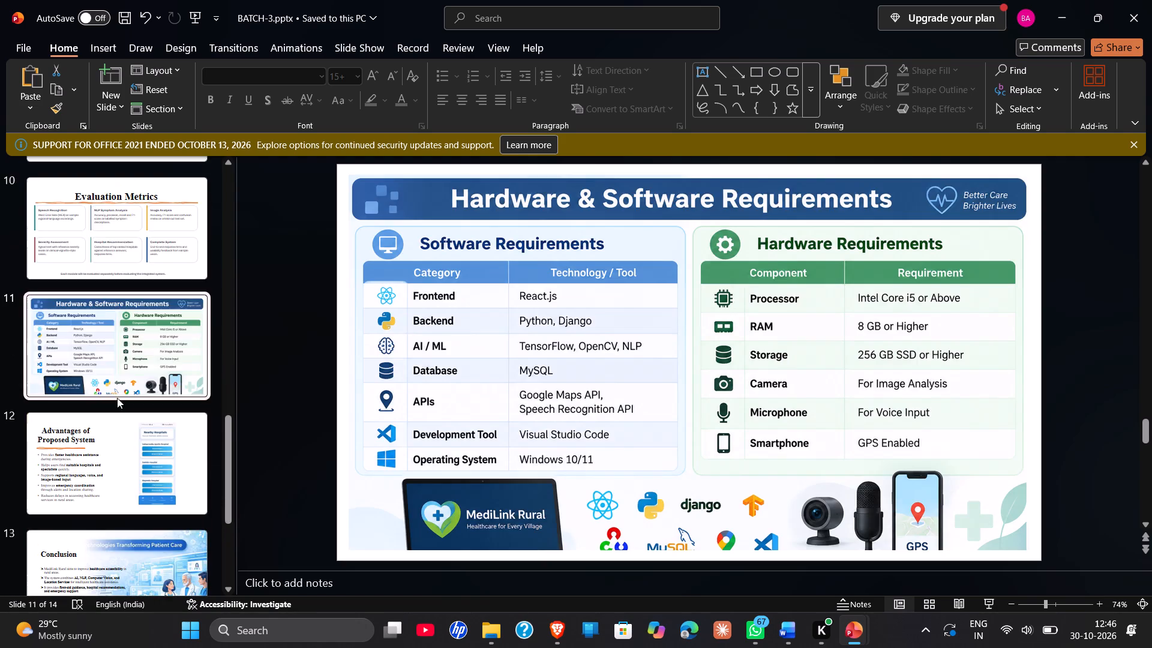
{"action": "scroll", "coordinate": [117, 398], "scroll_direction": "down", "scroll_amount": 1}
{"action": "left_click", "coordinate": [117, 398]}
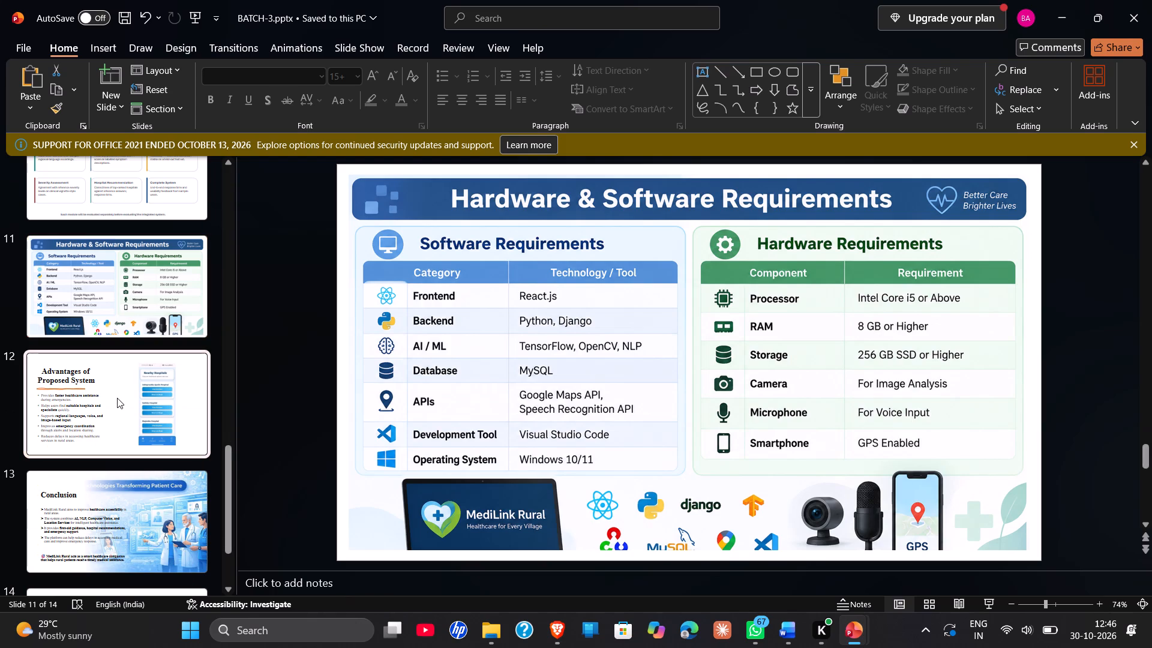
{"action": "scroll", "coordinate": [126, 437], "scroll_direction": "down", "scroll_amount": 5}
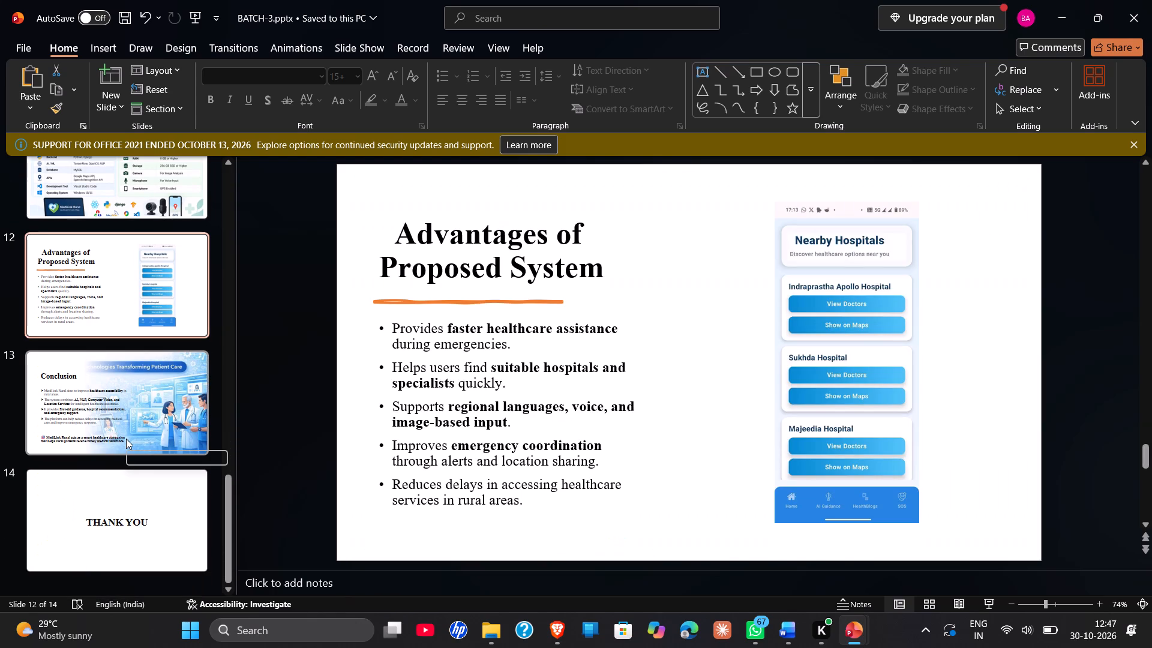
{"action": "left_click", "coordinate": [126, 439]}
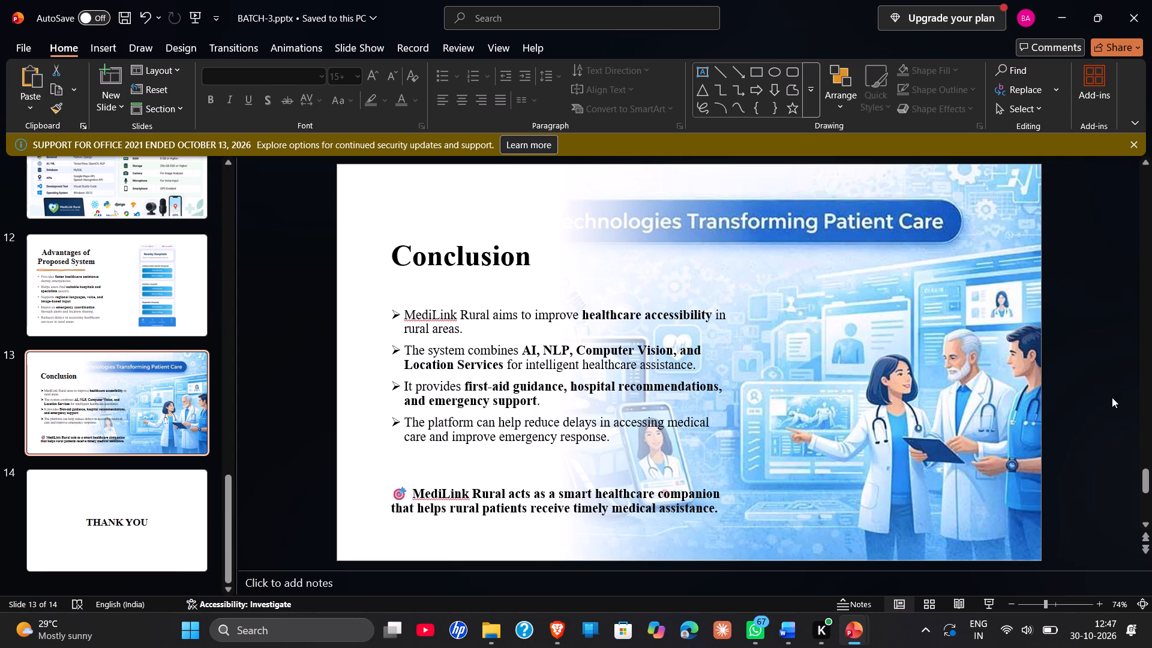
Delete the Advantages of Proposed System and Hardware & Software Requirements slides.
{"action": "right_click", "coordinate": [106, 316]}
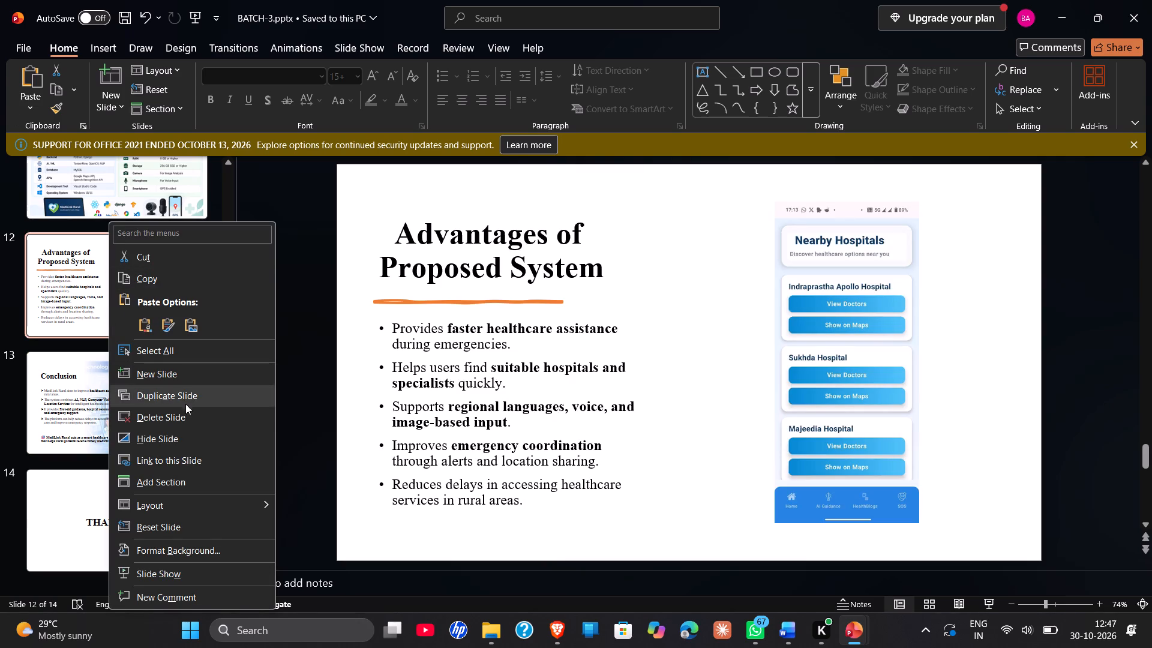
{"action": "left_click", "coordinate": [185, 408]}
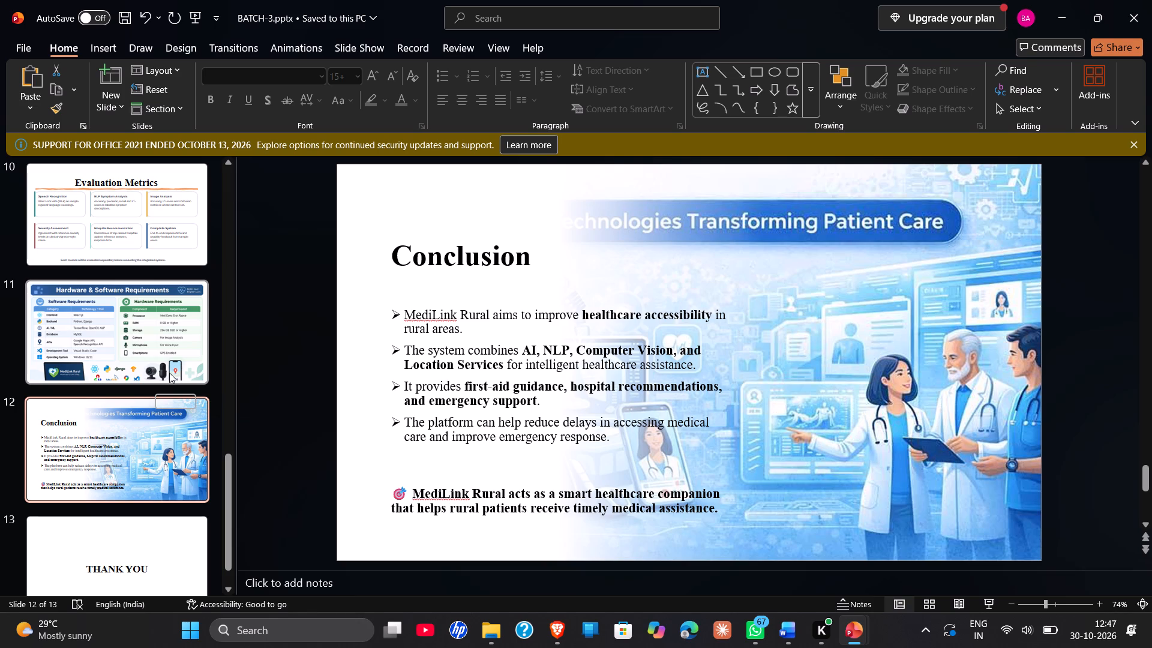
{"action": "right_click", "coordinate": [169, 310]}
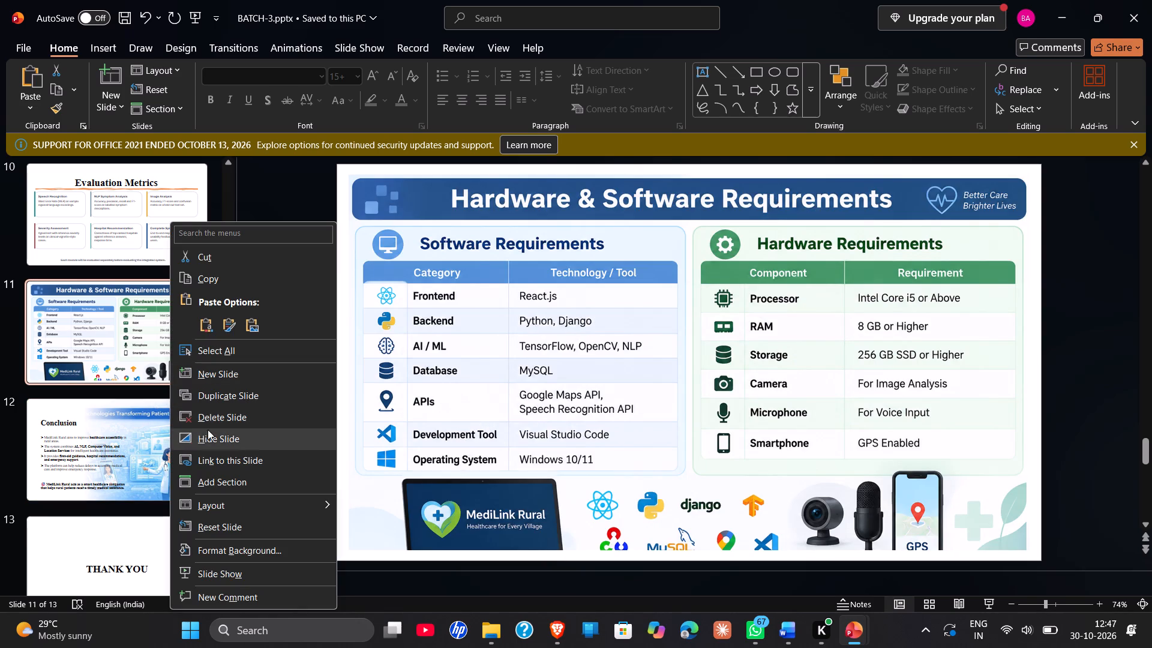
{"action": "left_click", "coordinate": [213, 417]}
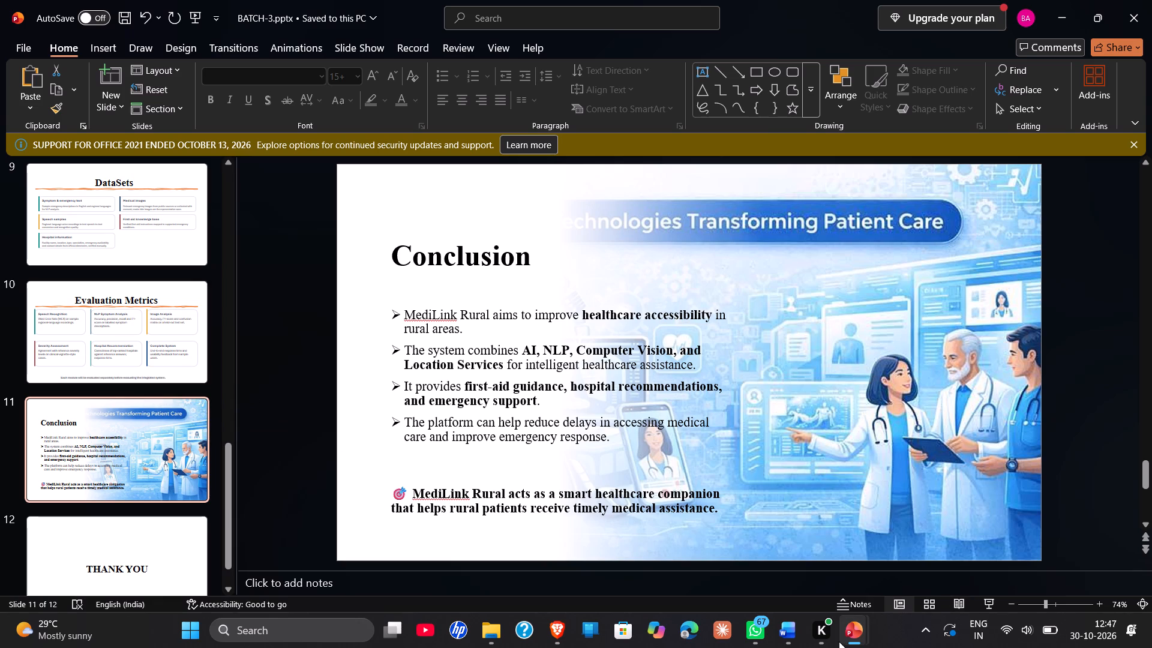
Run the slide show from the title slide through to THANK YOU to check the order against the contents list.
{"action": "key", "text": "F5"}
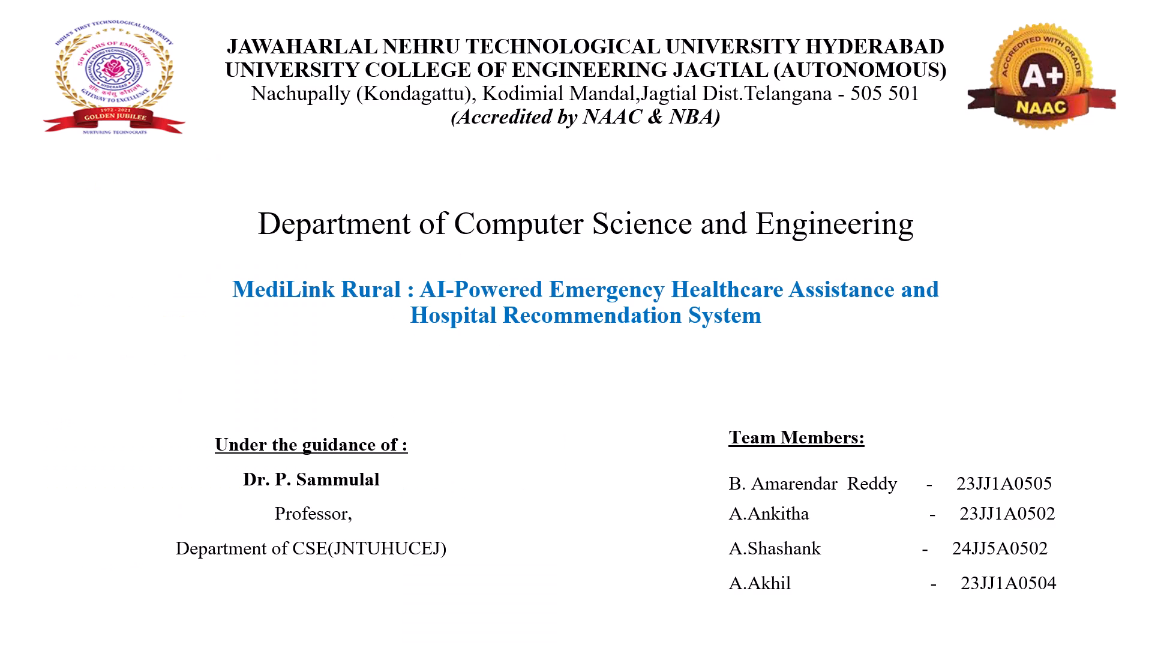
{"action": "key", "text": "Down"}
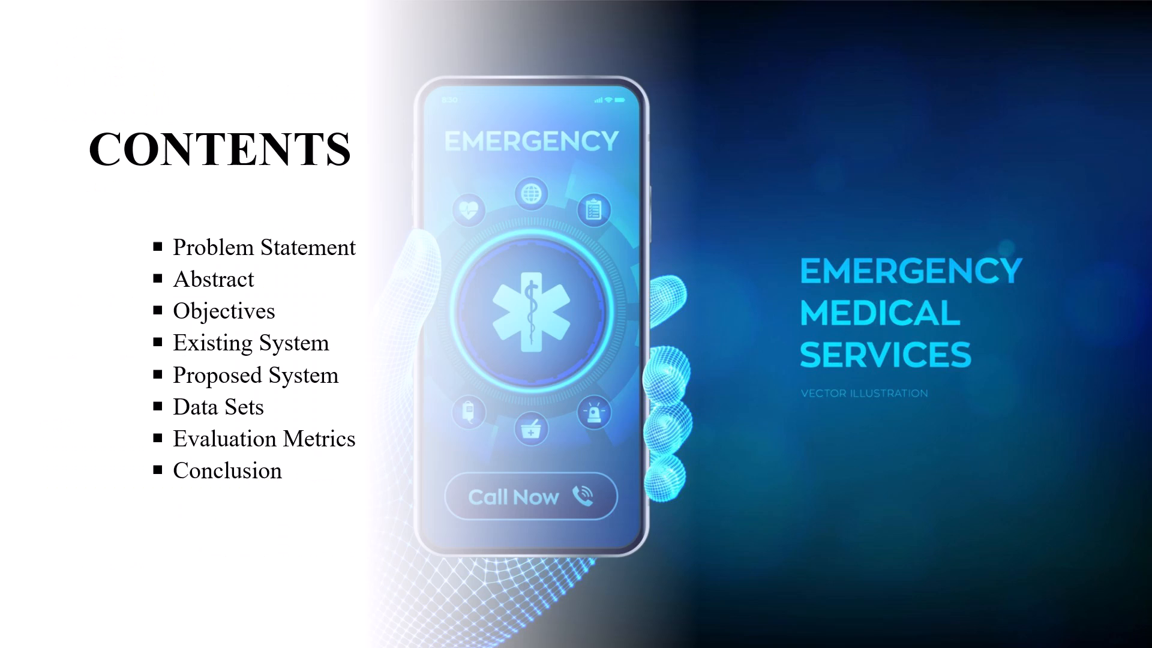
{"action": "key", "text": "Down"}
{"action": "key", "text": "Down"}
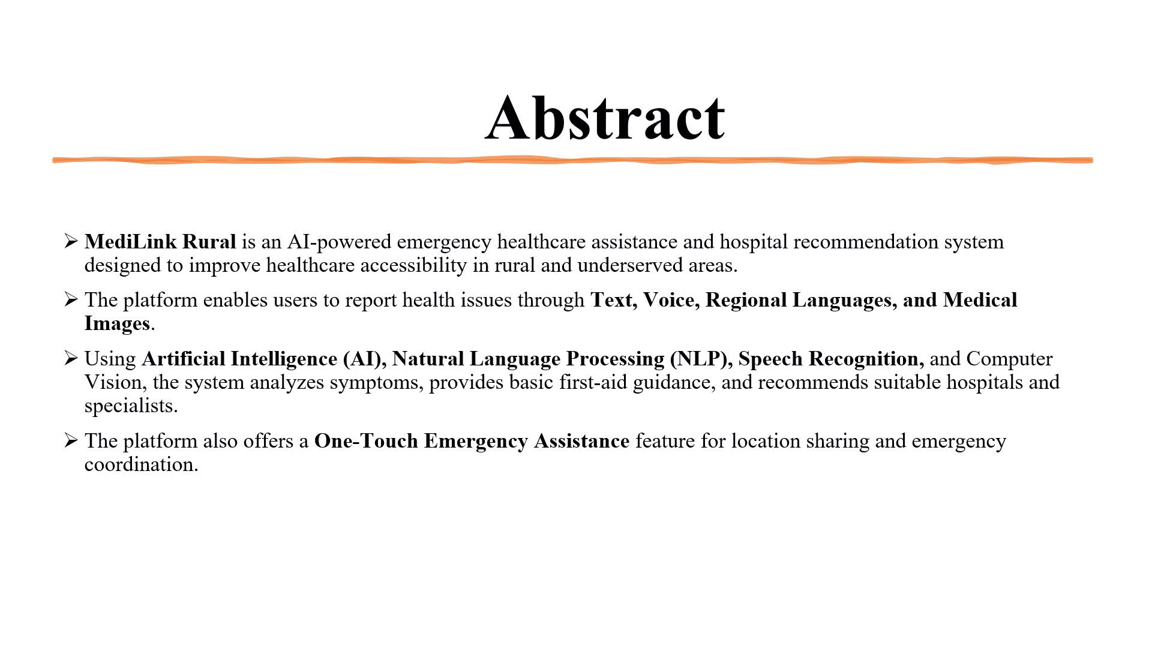
{"action": "key", "text": "Down"}
{"action": "key", "text": "Down"}
{"action": "key", "text": "Down"}
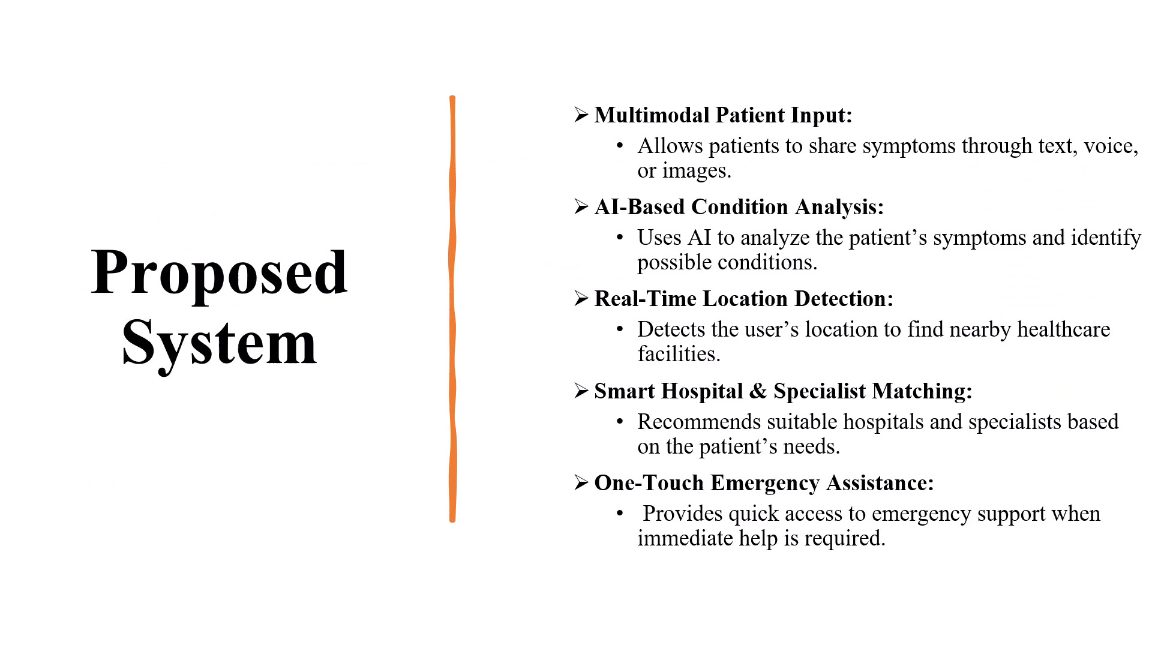
{"action": "key", "text": "Down"}
{"action": "key", "text": "Down"}
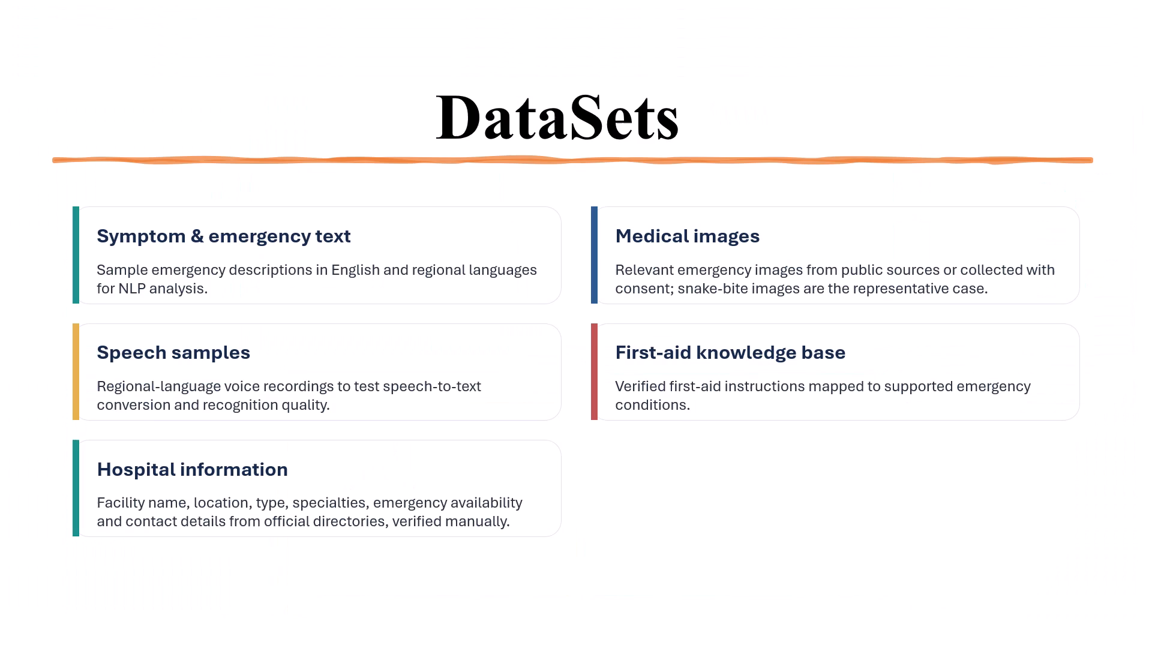
{"action": "key", "text": "Down"}
{"action": "key", "text": "Down"}
{"action": "key", "text": "Down"}
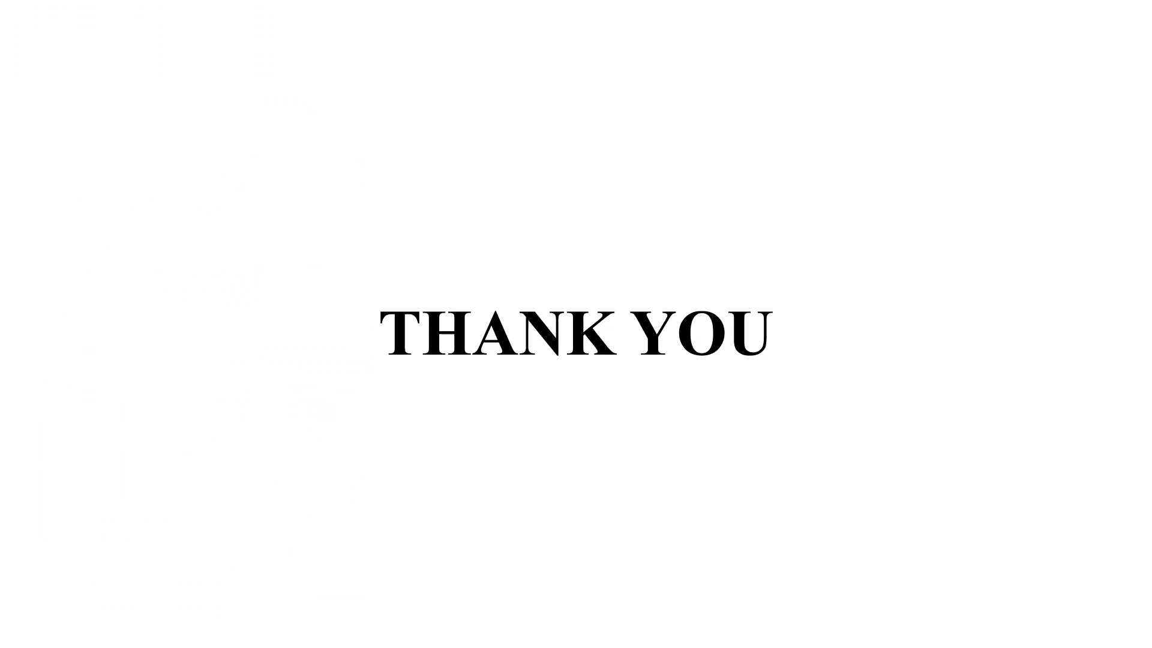
Recheck the sequence of slides between Objectives and Evaluation Metrics in the slide show, going back and forth.
{"action": "key", "text": "Left"}
{"action": "key", "text": "Left"}
{"action": "key", "text": "Left"}
{"action": "key", "text": "Left"}
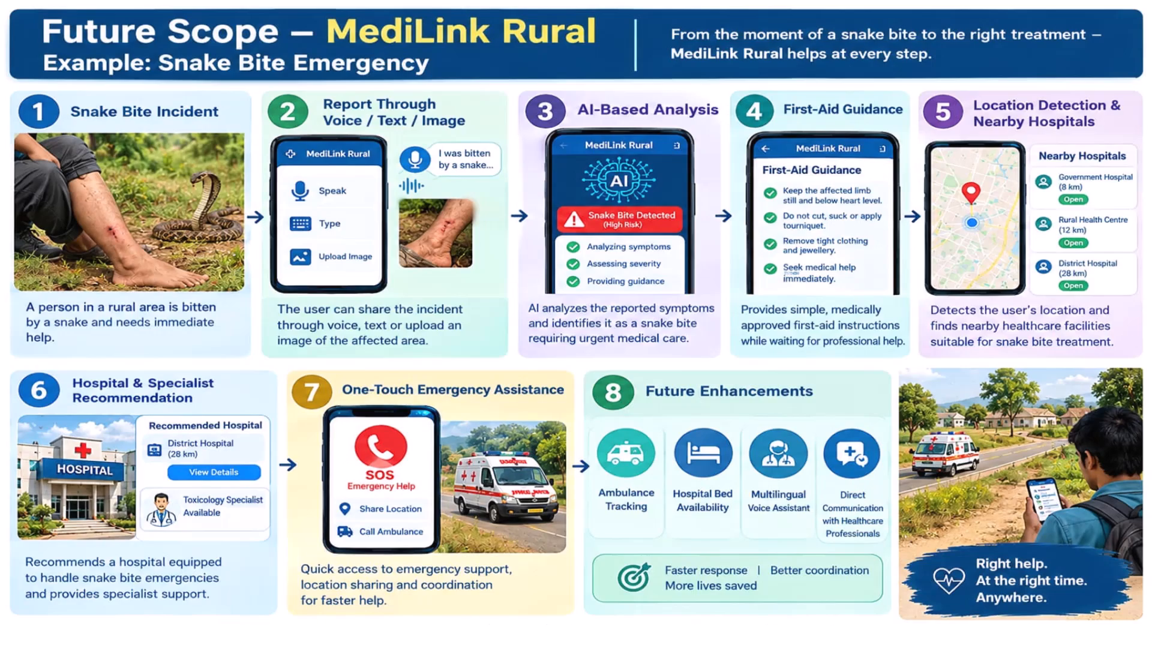
{"action": "key", "text": "Left"}
{"action": "key", "text": "Left"}
{"action": "key", "text": "Left"}
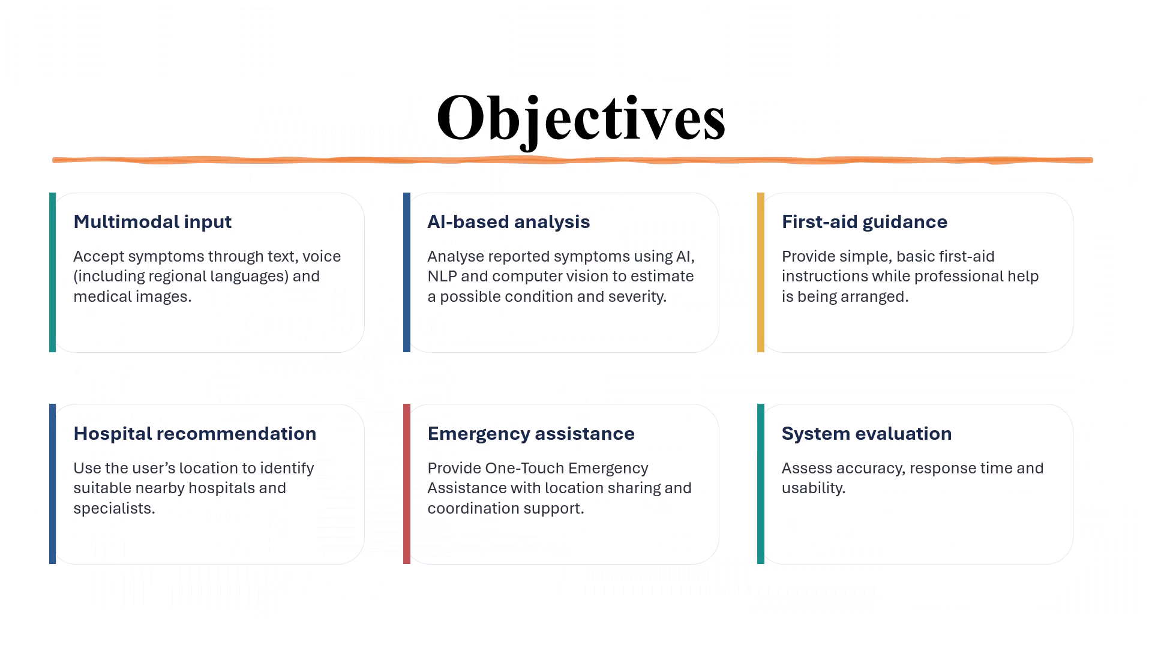
{"action": "key", "text": "Down"}
{"action": "key", "text": "Right"}
{"action": "key", "text": "Right"}
{"action": "key", "text": "Right"}
{"action": "key", "text": "Right"}
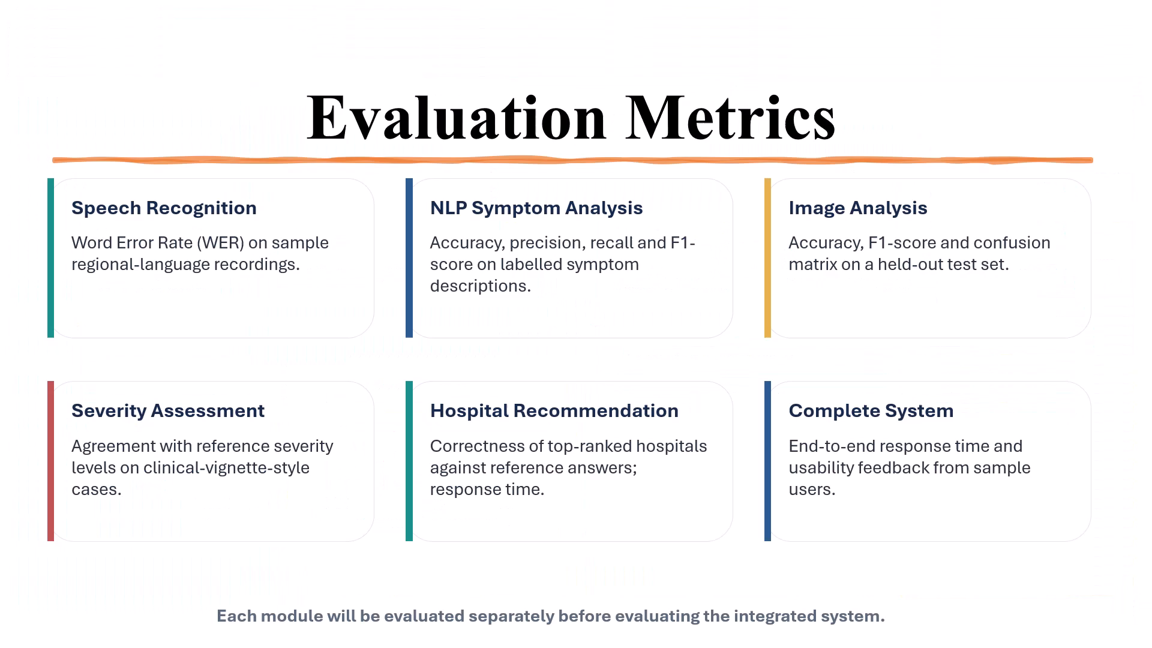
{"action": "key", "text": "Left"}
{"action": "key", "text": "Left"}
{"action": "key", "text": "Left"}
{"action": "key", "text": "Left"}
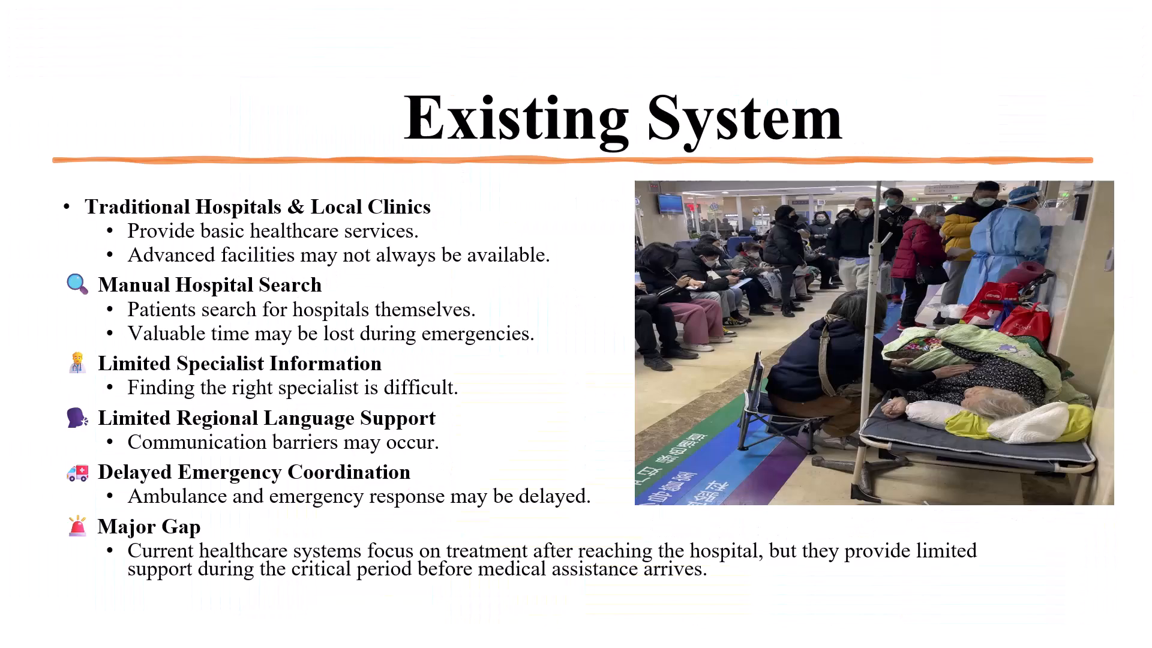
{"action": "key", "text": "Left"}
{"action": "key", "text": "Right"}
{"action": "key", "text": "Right"}
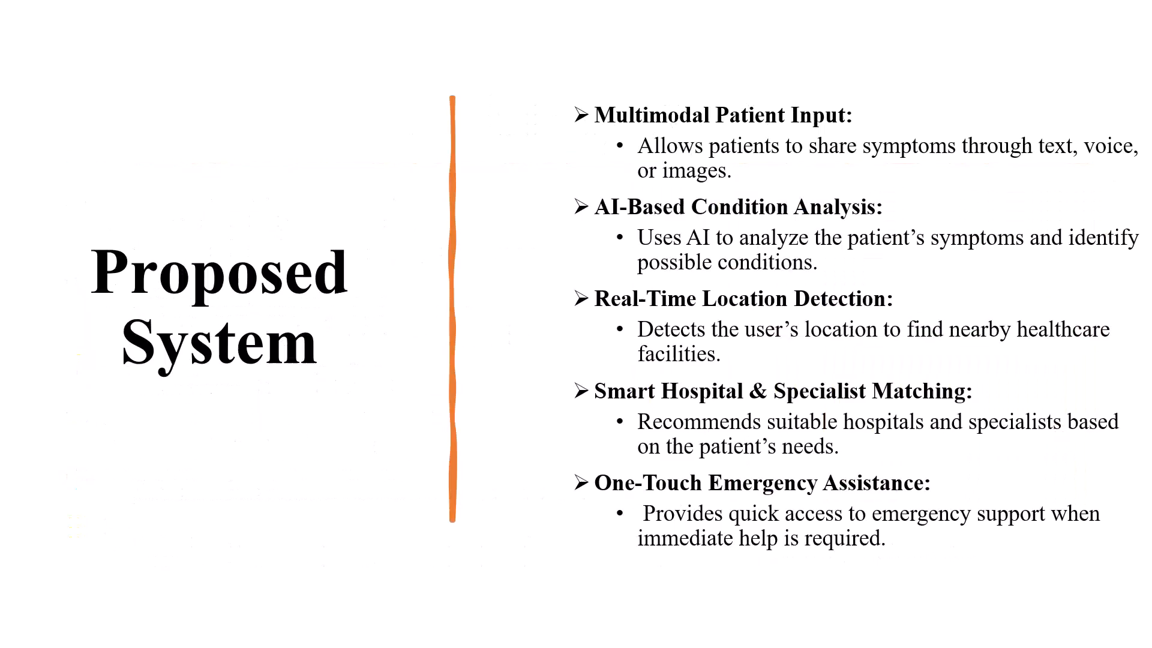
{"action": "key", "text": "Right"}
{"action": "key", "text": "Right"}
{"action": "key", "text": "Right"}
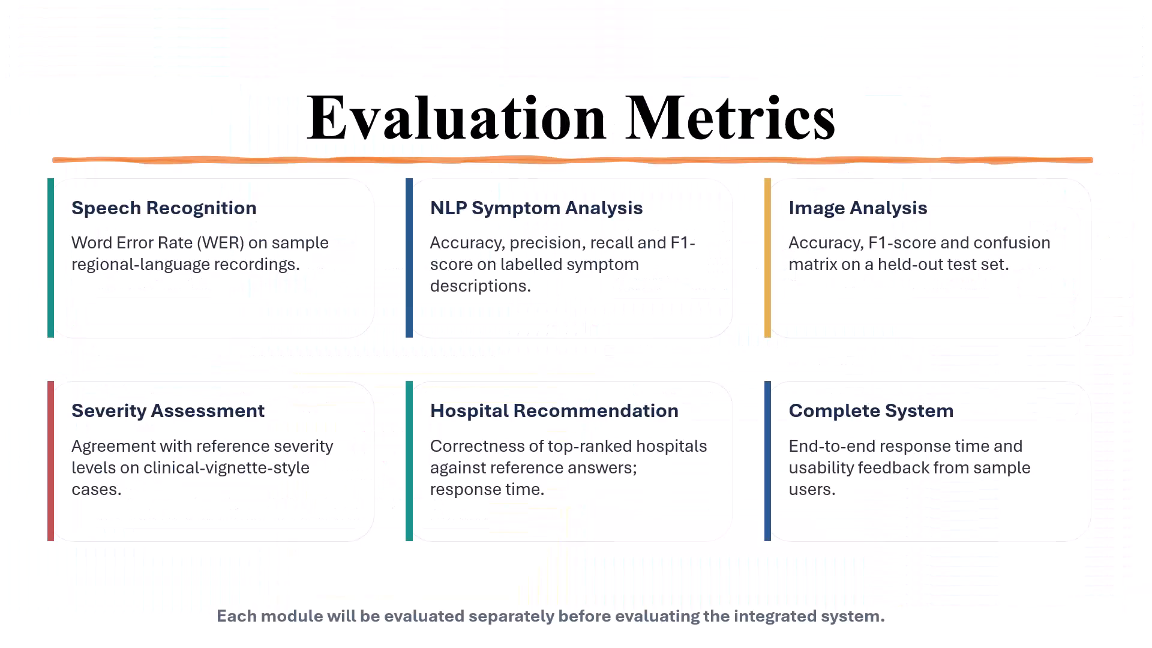
Compare the DataSets and Evaluation Metrics slides in the slide show, and end the show.
{"action": "key", "text": "Left"}
{"action": "key", "text": "Right"}
{"action": "key", "text": "Left"}
{"action": "key", "text": "Right"}
{"action": "key", "text": "Left"}
{"action": "key", "text": "Right"}
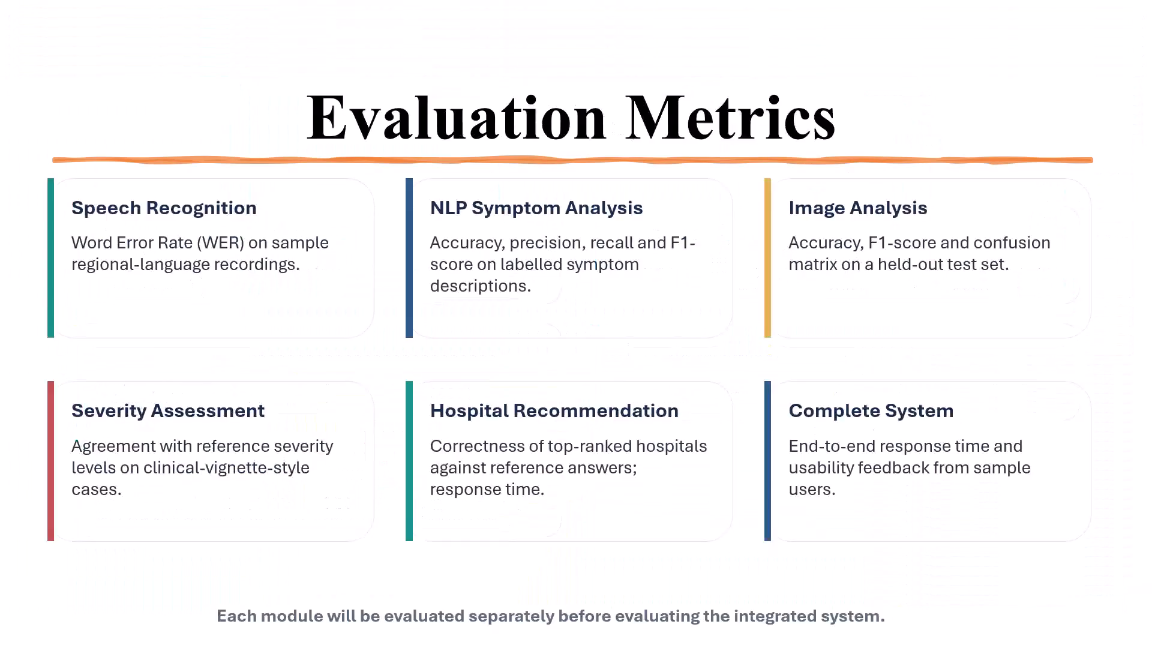
{"action": "key", "text": "Left"}
{"action": "key", "text": "Right"}
{"action": "key", "text": "Right"}
{"action": "key", "text": "Left"}
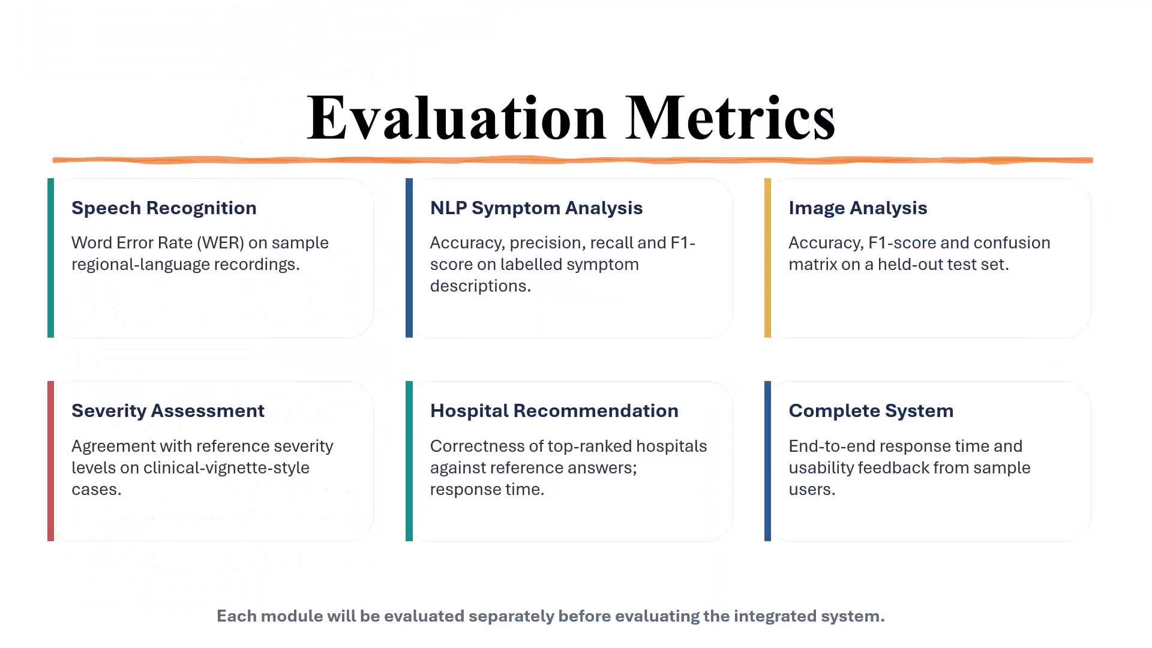
{"action": "key", "text": "Left"}
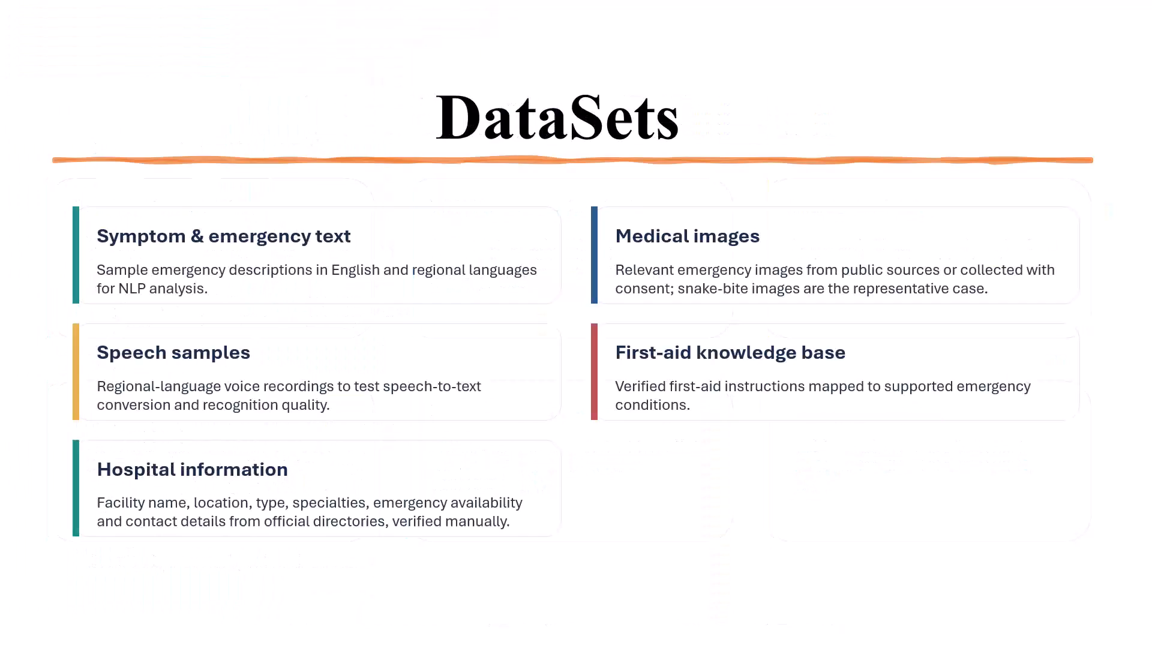
{"action": "key", "text": "Right"}
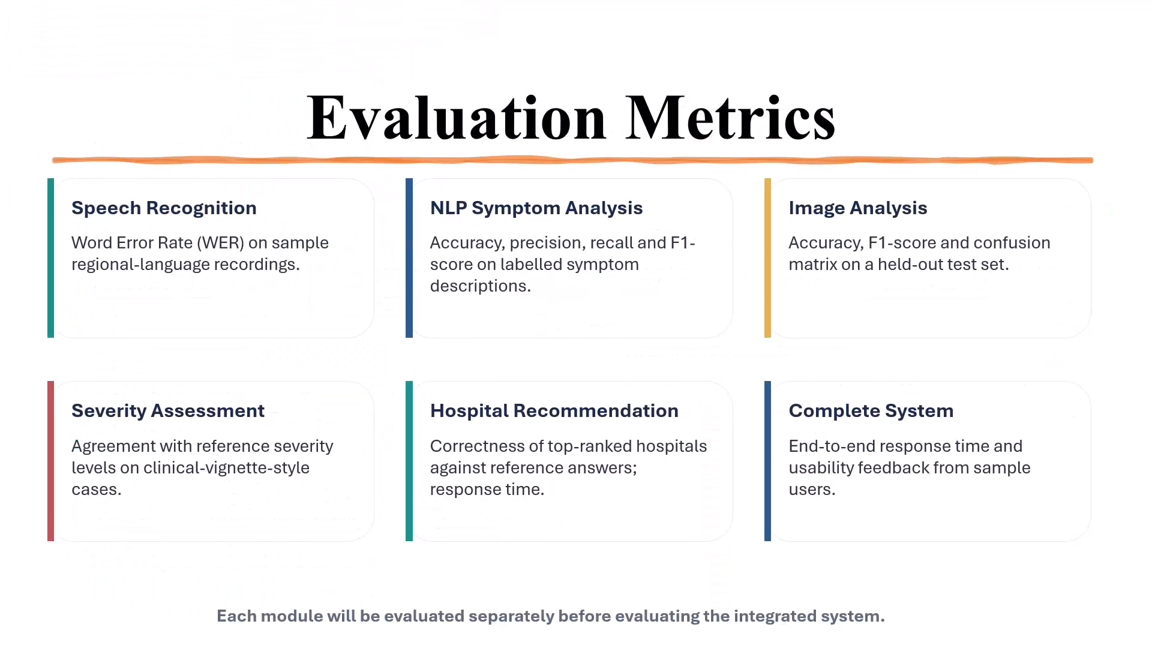
{"action": "key", "text": "Escape"}
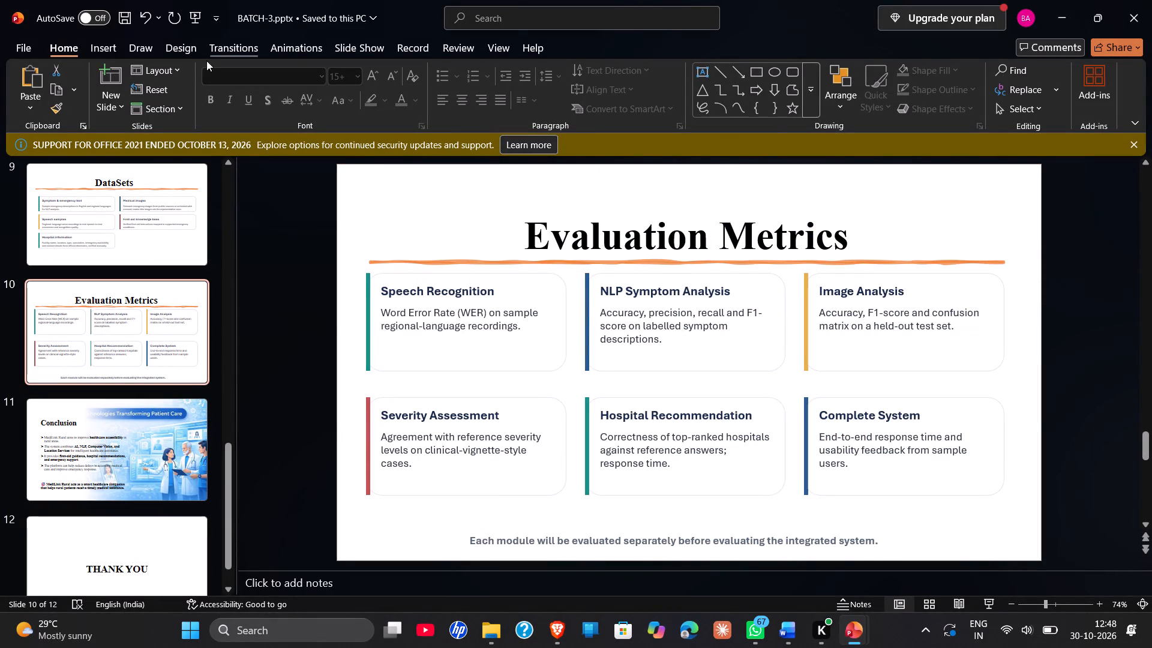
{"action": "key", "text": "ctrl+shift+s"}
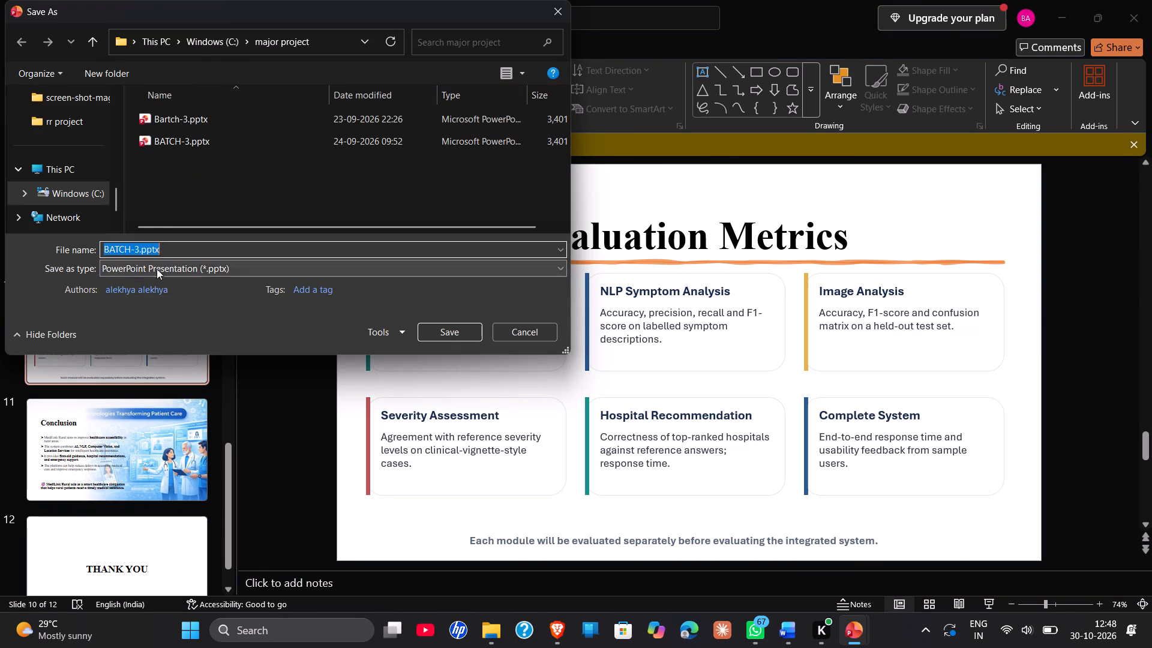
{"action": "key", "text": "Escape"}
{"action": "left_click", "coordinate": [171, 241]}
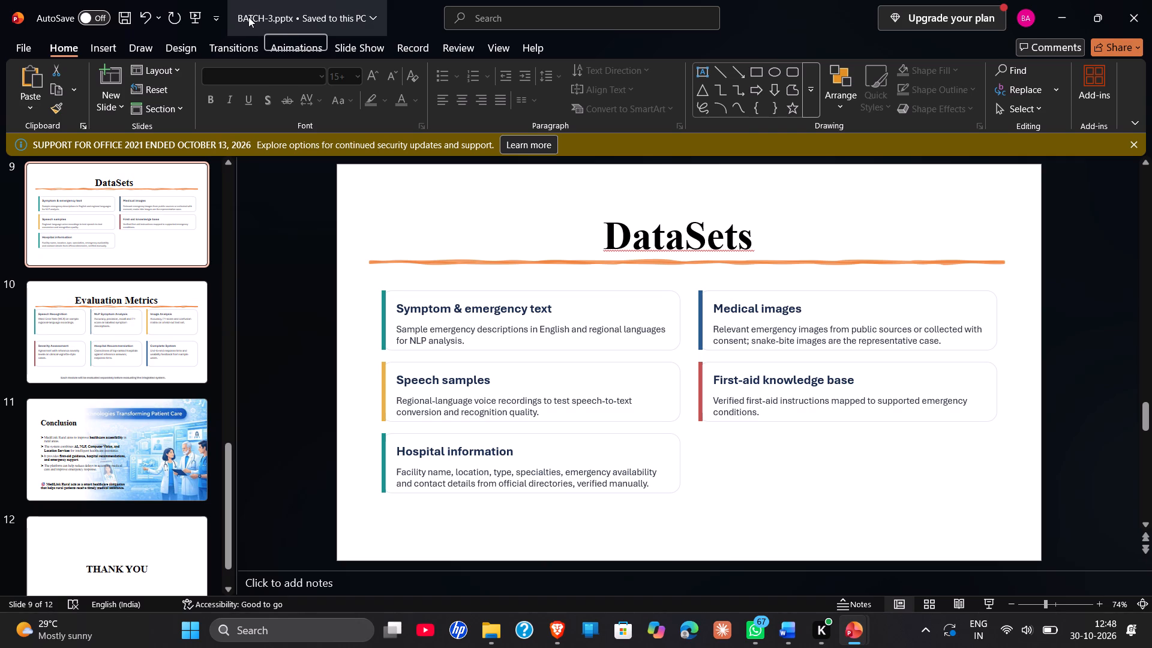
Save the presentation as a new copy named BATCH-3 review 2.pptx in the major project folder.
{"action": "key", "text": "ctrl+shift+s"}
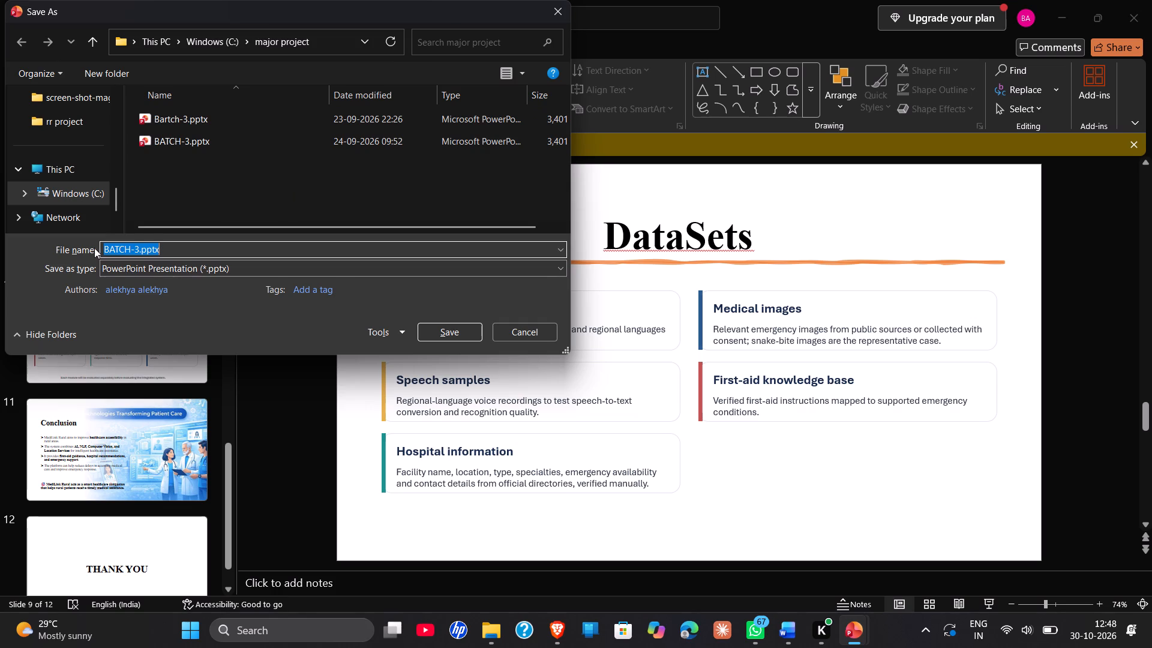
{"action": "left_click_drag", "start_coordinate": [139, 244], "coordinate": [138, 253]}
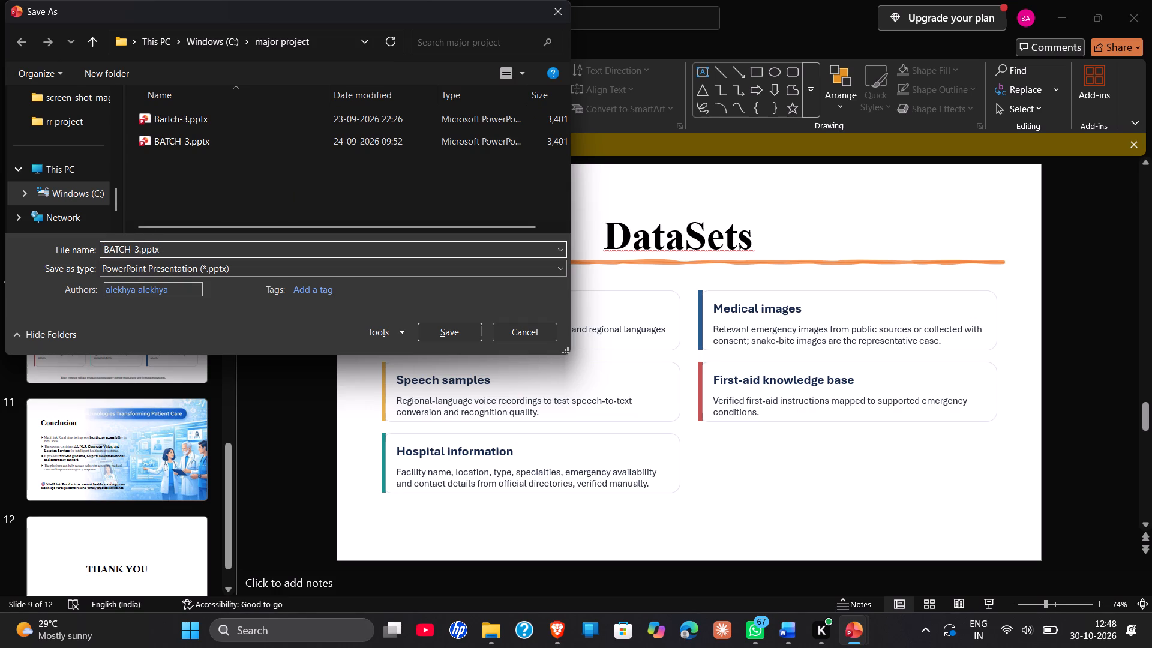
{"action": "key", "text": "space"}
{"action": "type", "text": "stage"}
{"action": "key", "text": "space"}
{"action": "key", "text": "BackSpace"}
{"action": "key", "text": "BackSpace"}
{"action": "key", "text": "BackSpace"}
{"action": "key", "text": "BackSpace"}
{"action": "key", "text": "BackSpace"}
{"action": "key", "text": "BackSpace"}
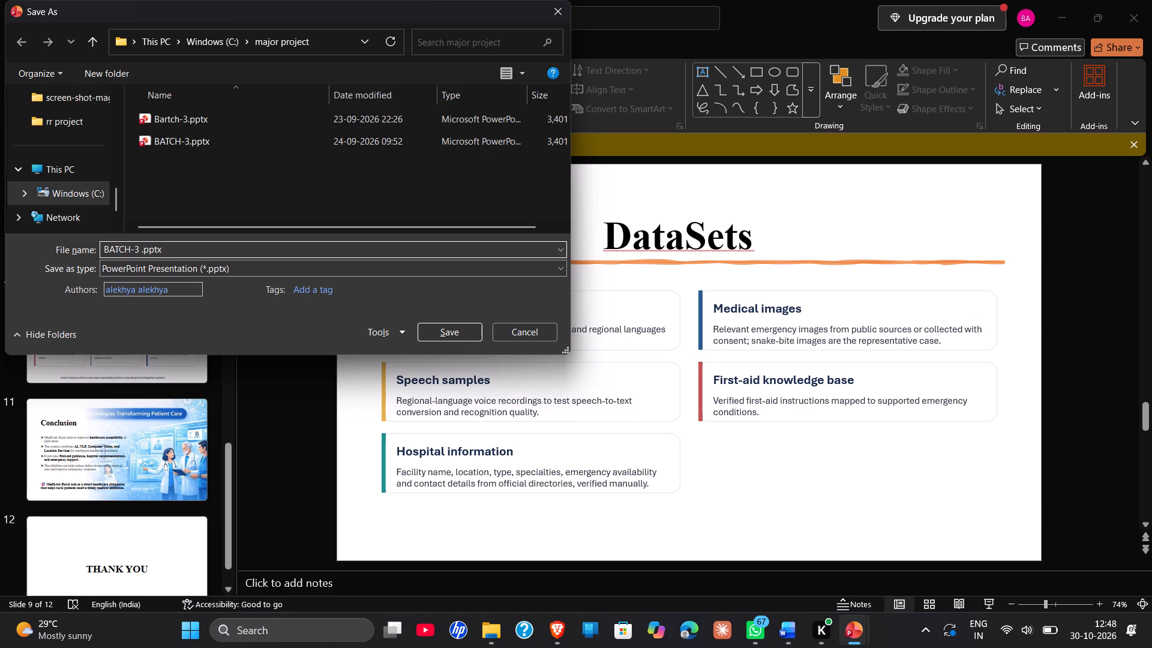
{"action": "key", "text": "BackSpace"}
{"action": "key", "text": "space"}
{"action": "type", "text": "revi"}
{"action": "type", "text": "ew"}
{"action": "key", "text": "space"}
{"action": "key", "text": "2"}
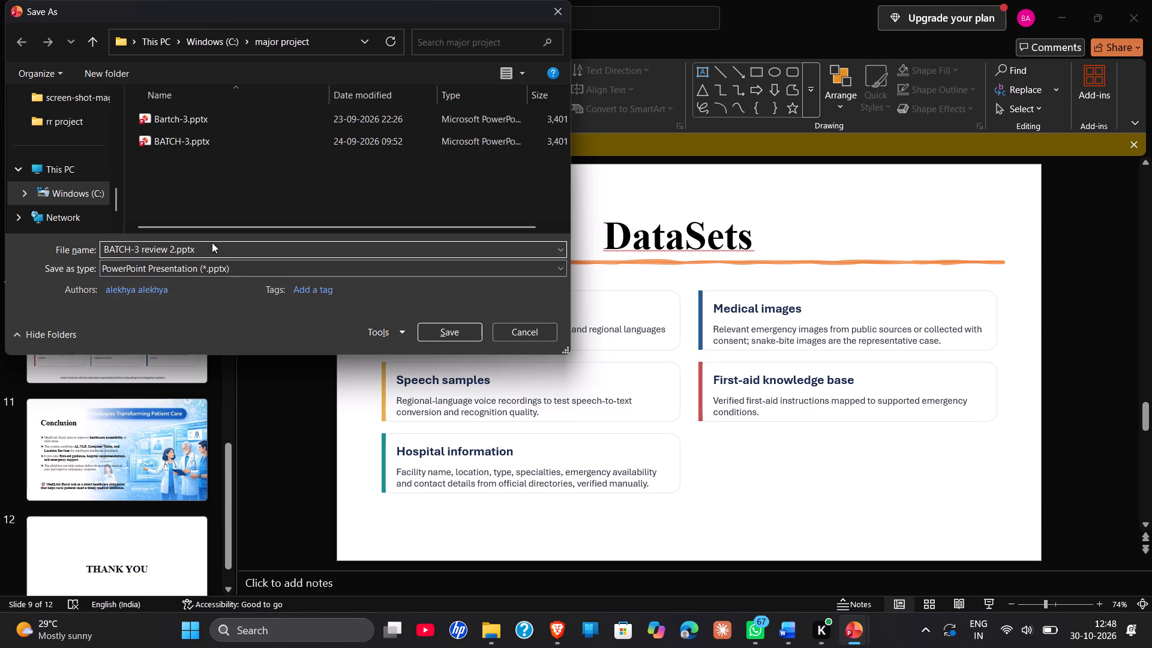
Complete saving the presentation copy as BATCH-3 review 2.pptx in the major project folder.
{"action": "left_click", "coordinate": [458, 335]}
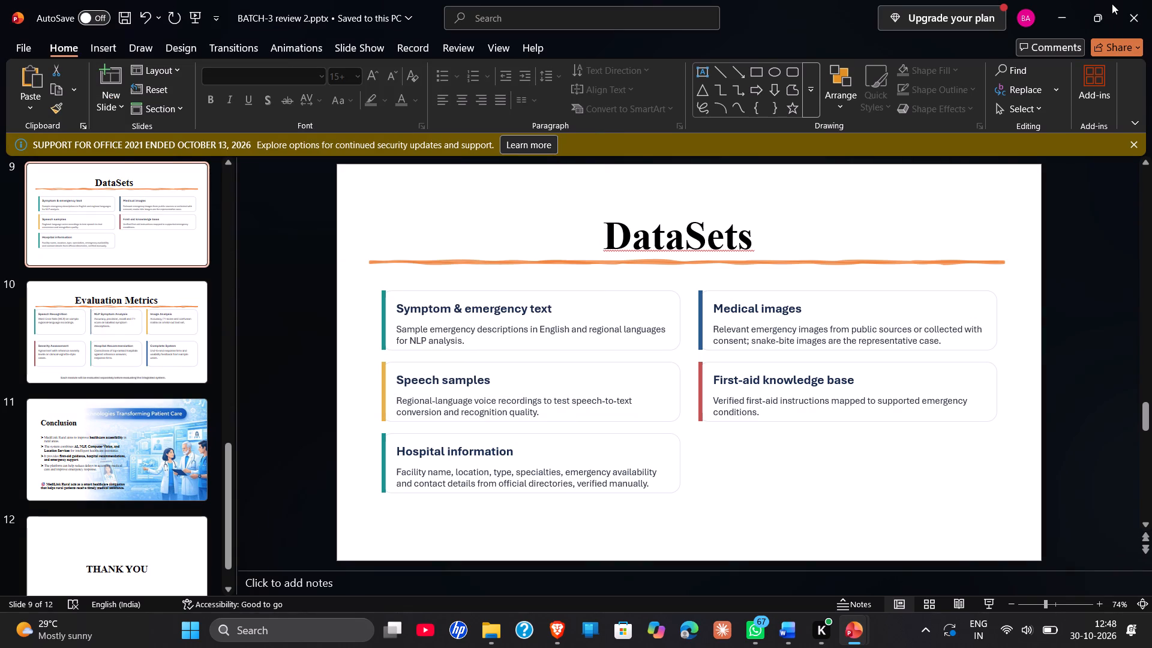
Look over the slide thumbnails of BATCH-3 review 2.pptx one last time and close the presentation.
{"action": "scroll", "coordinate": [136, 419], "scroll_direction": "down", "scroll_amount": 3}
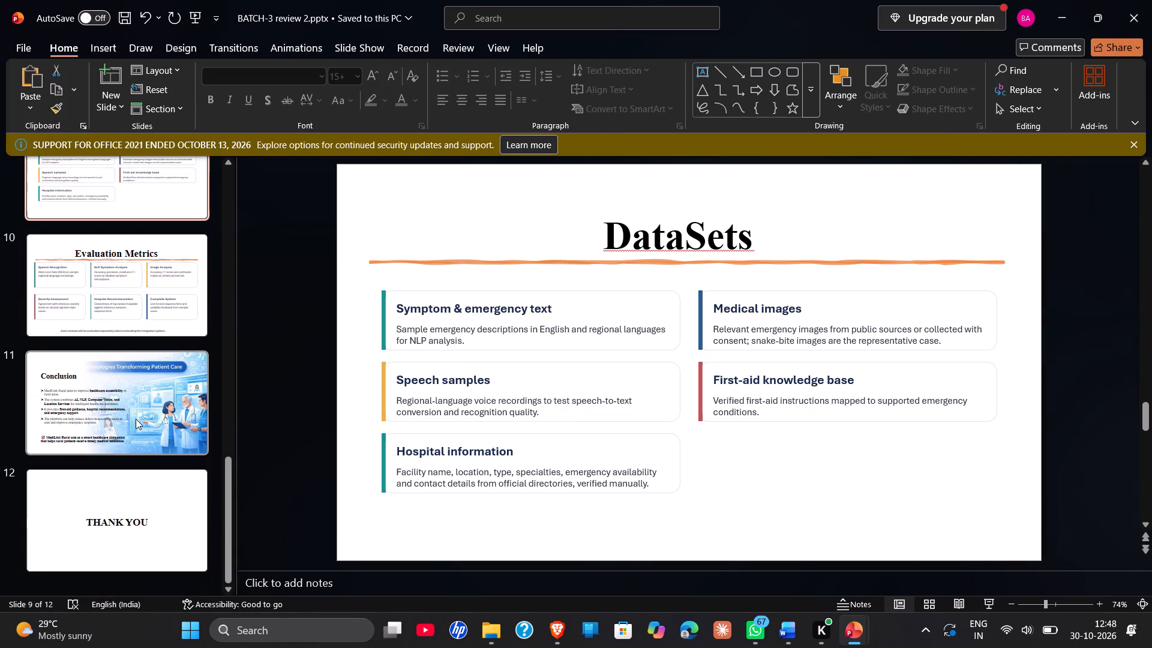
{"action": "scroll", "coordinate": [136, 419], "scroll_direction": "down", "scroll_amount": 2}
{"action": "scroll", "coordinate": [137, 417], "scroll_direction": "up", "scroll_amount": 15}
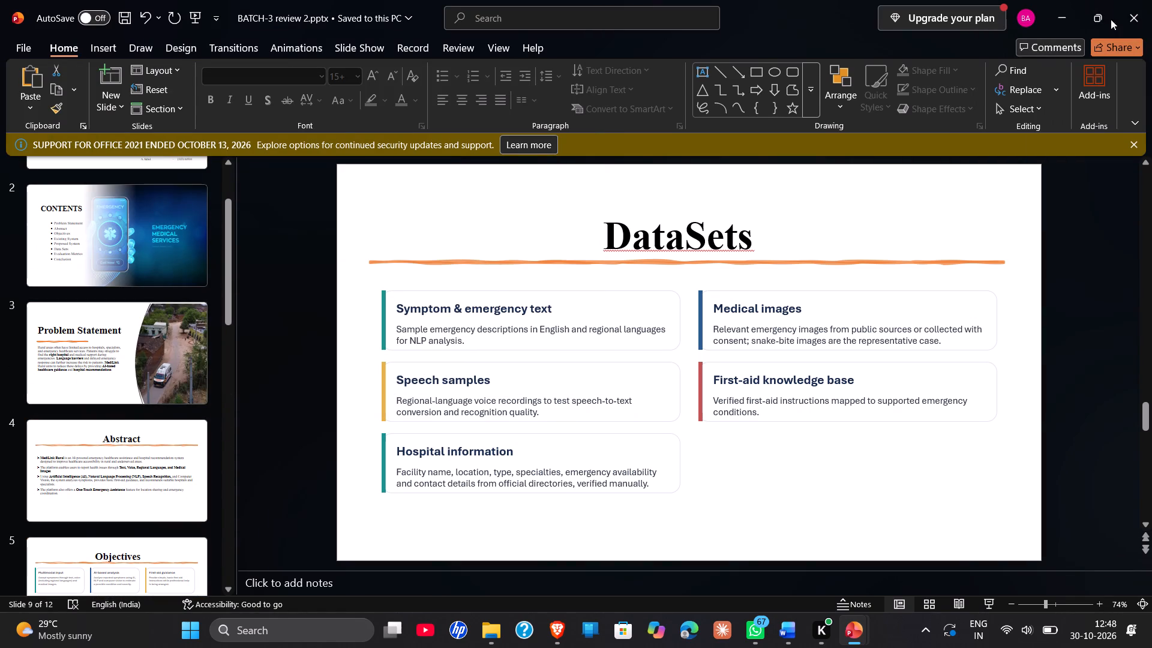
{"action": "left_click", "coordinate": [1147, 10]}
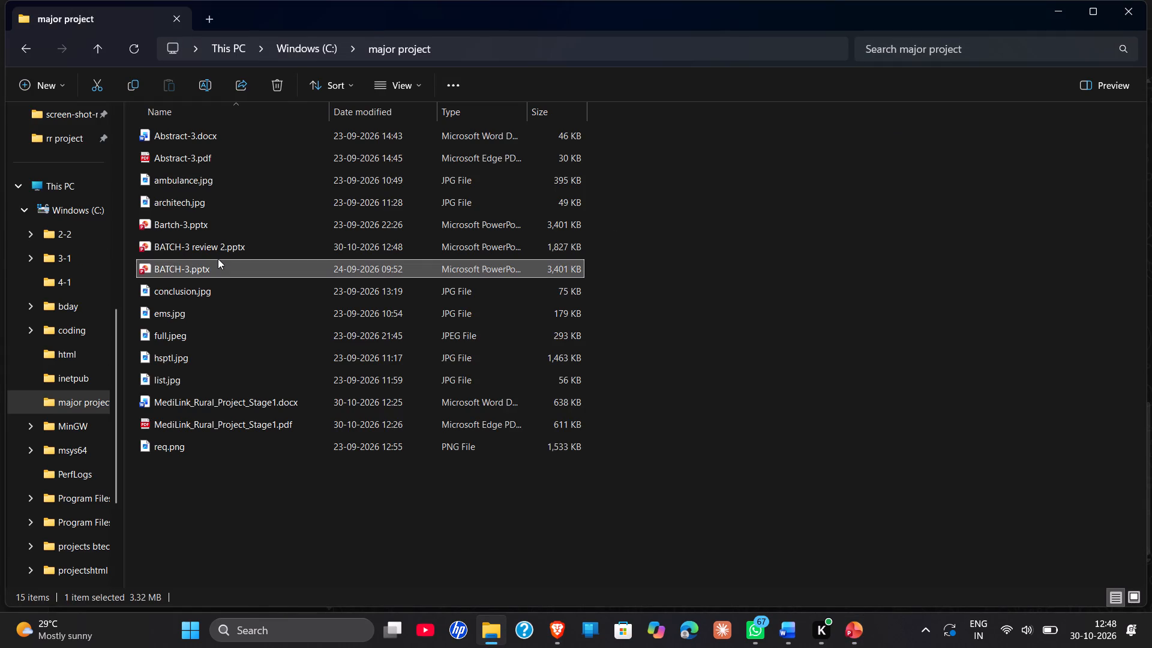
Check the BATCH-3 review 2.pptx file in the major project folder.
{"action": "left_click", "coordinate": [247, 248]}
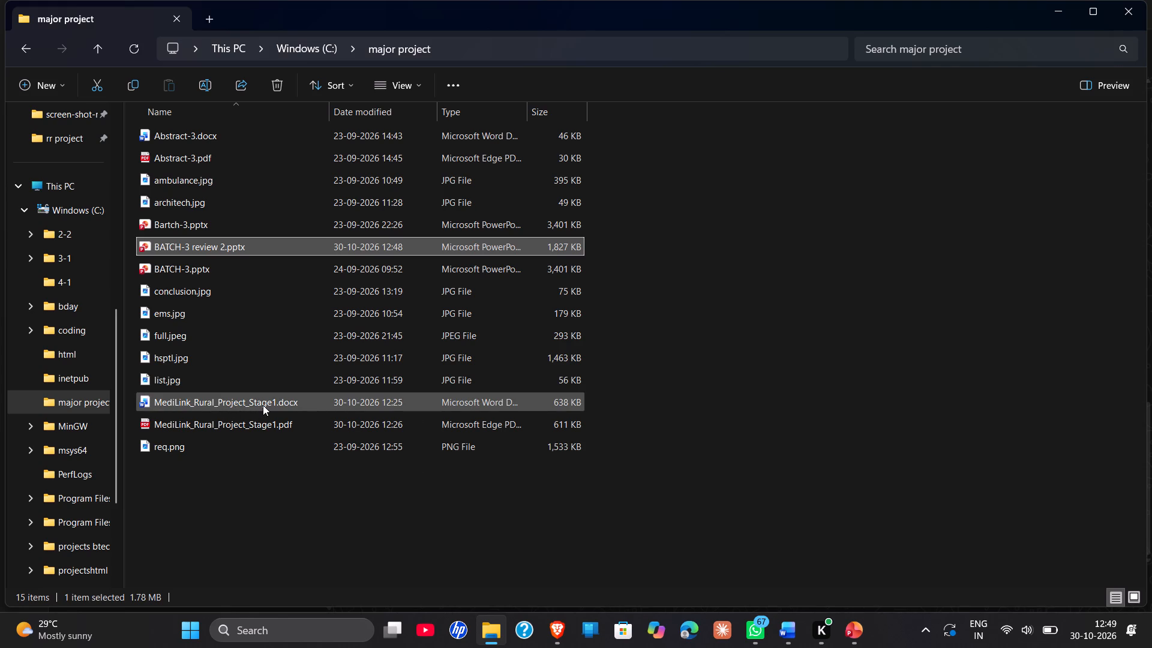
{"action": "left_click", "coordinate": [973, 229]}
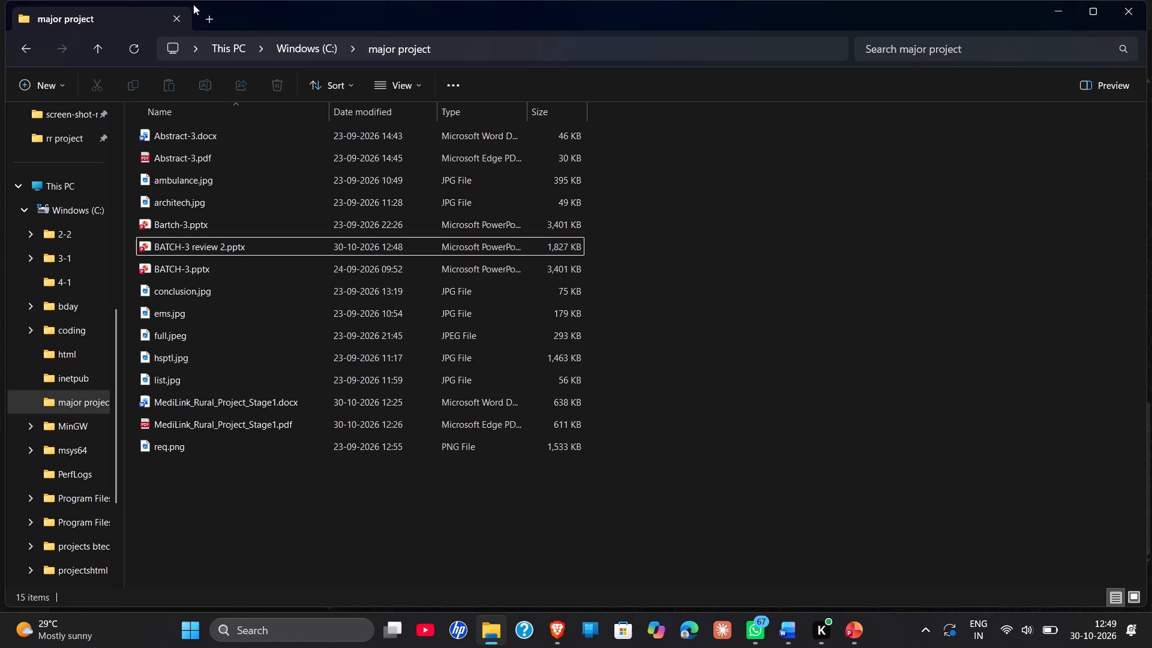